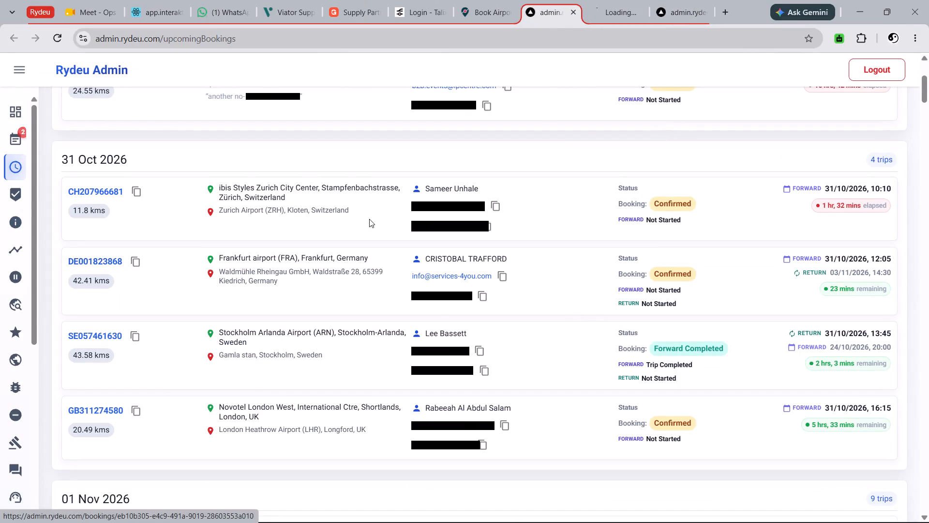
{"action": "left_click", "coordinate": [614, 0]}
{"action": "left_click", "coordinate": [547, 0]}
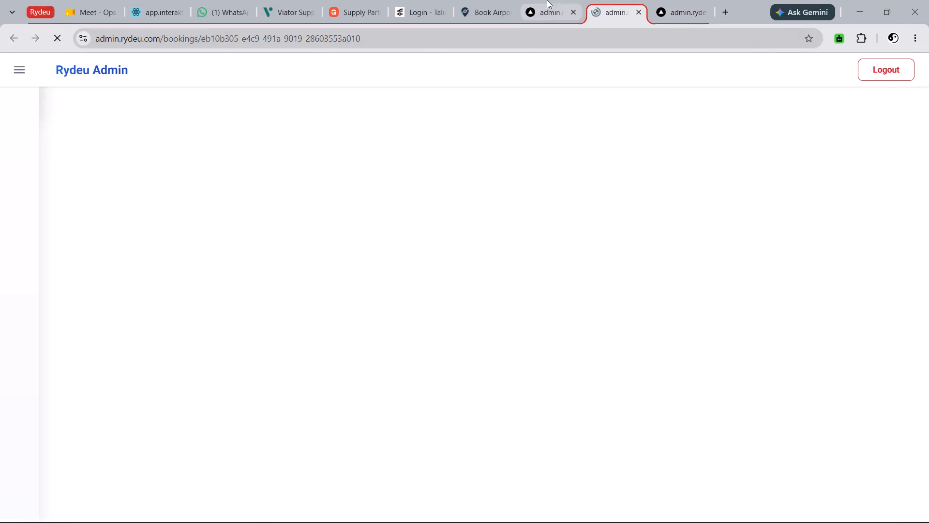
{"action": "scroll", "coordinate": [753, 115], "scroll_direction": "up", "scroll_amount": 11}
{"action": "left_click", "coordinate": [830, 196]}
{"action": "left_click", "coordinate": [621, 7]}
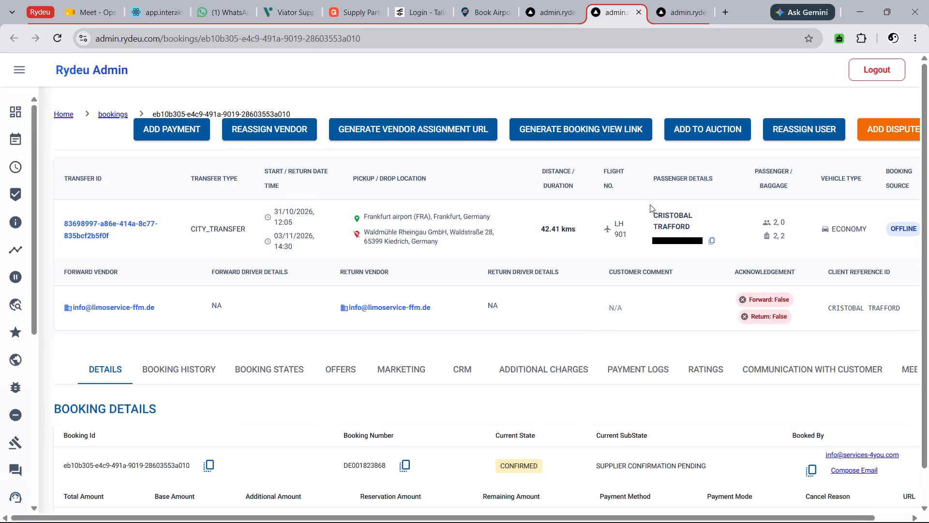
Copy the booking's flight number LH 901 and search Google for it to check the flight's status.
{"action": "triple_click", "coordinate": [617, 230]}
{"action": "key", "text": "ctrl+c"}
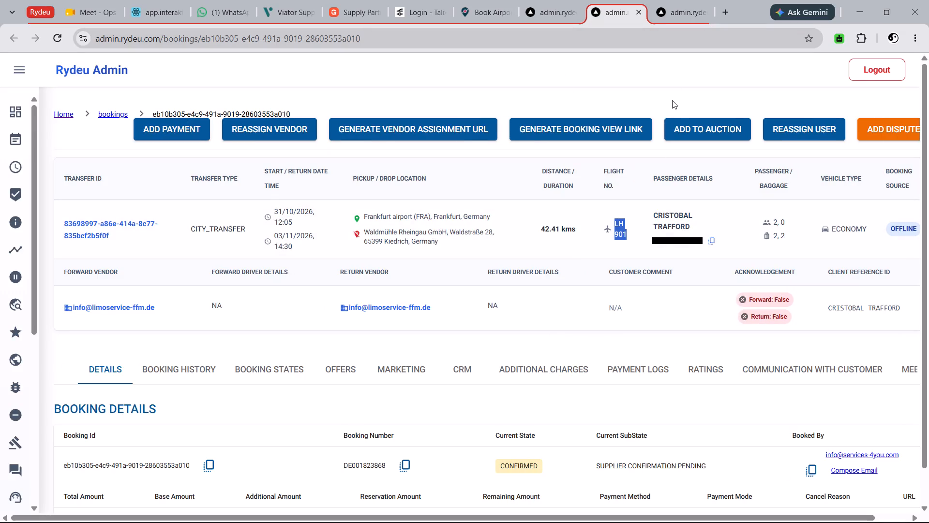
{"action": "left_click", "coordinate": [730, 0]}
{"action": "key", "text": "ctrl+v"}
{"action": "key", "text": "Return"}
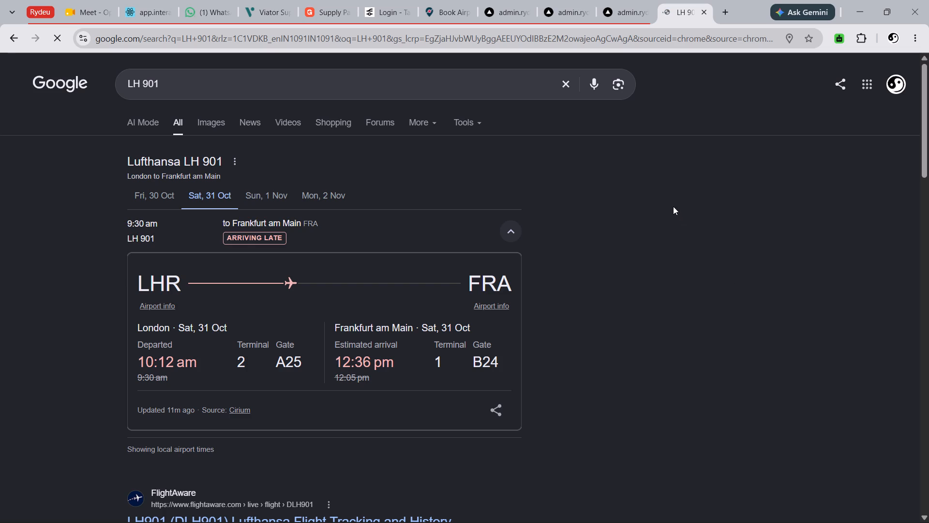
{"action": "left_click", "coordinate": [558, 0]}
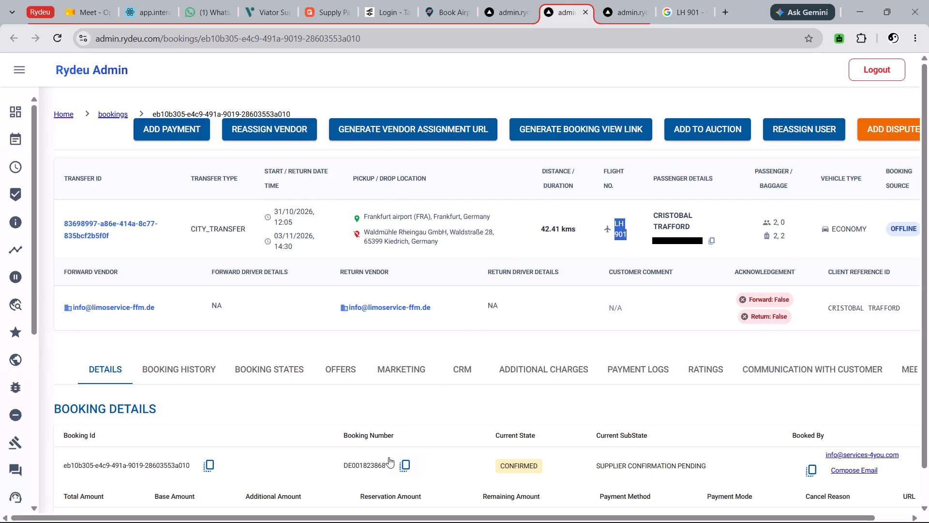
{"action": "left_click", "coordinate": [406, 453]}
{"action": "left_click", "coordinate": [410, 468], "text": "alt"}
{"action": "key", "text": "alt+Tab"}
{"action": "key", "text": "alt+Tab"}
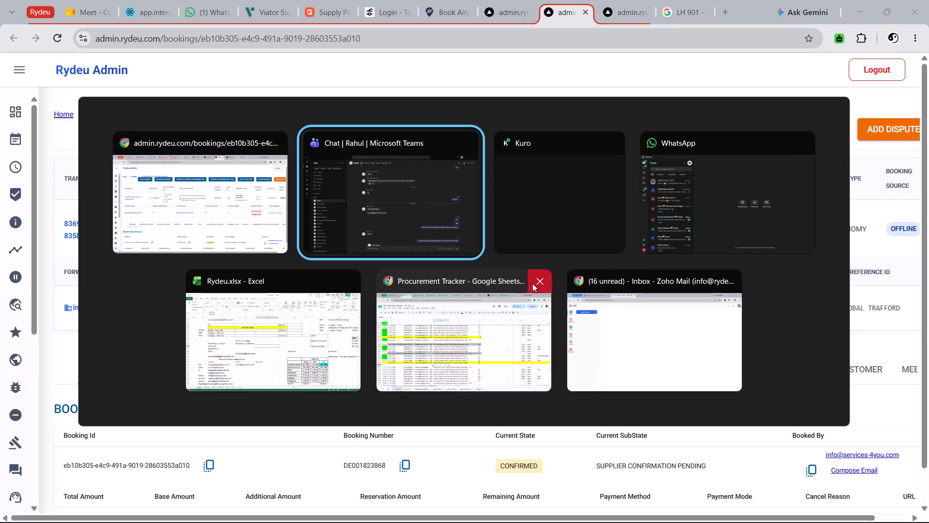
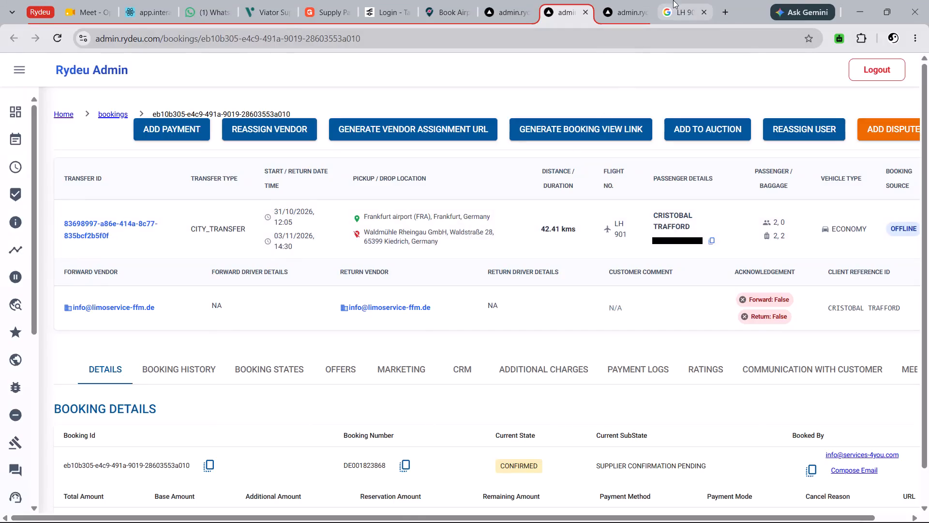
Reload the Google results for flight LH 901 to recheck its 31 Oct status into Frankfurt.
{"action": "left_click", "coordinate": [673, 0]}
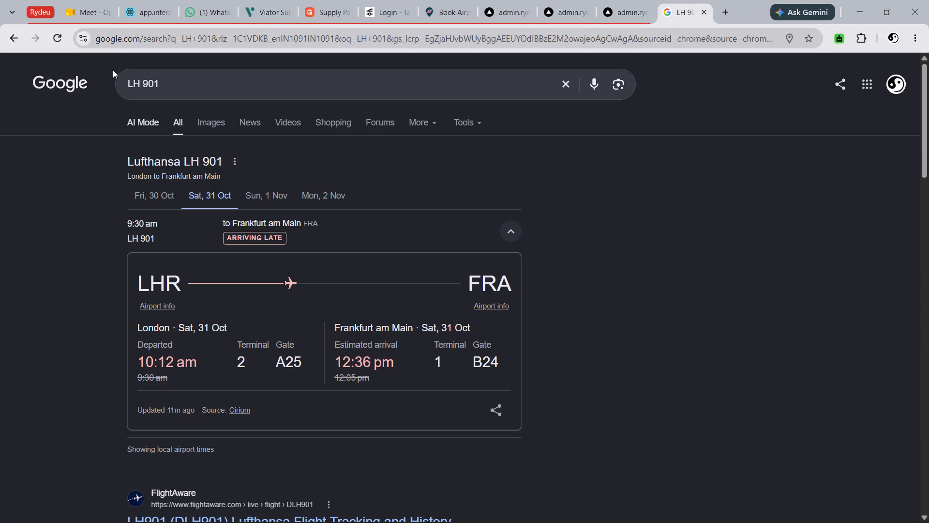
{"action": "left_click", "coordinate": [66, 41]}
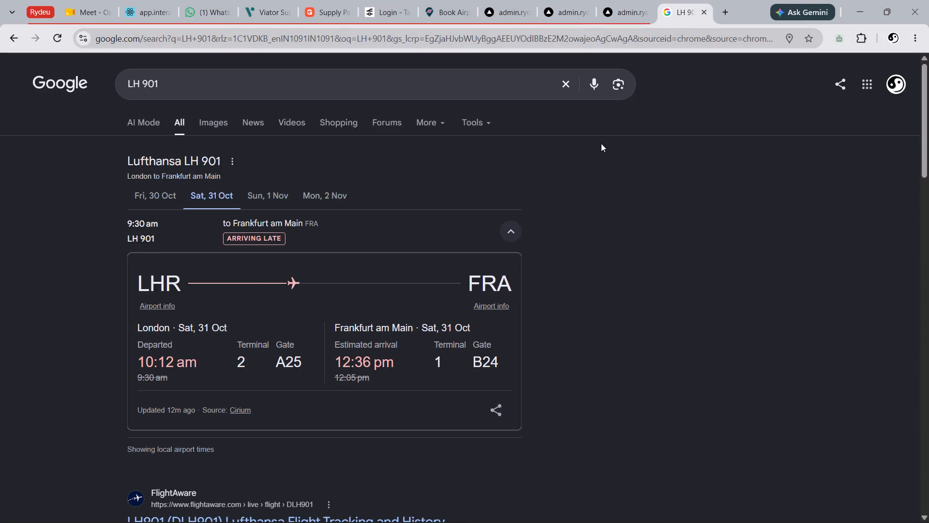
Return to the upcoming bookings list and review the trips for 31 Oct and 01 Nov 2026.
{"action": "key", "text": "alt+Tab"}
{"action": "left_click_drag", "start_coordinate": [218, 200], "coordinate": [225, 199], "text": "alt"}
{"action": "left_click", "coordinate": [501, 0]}
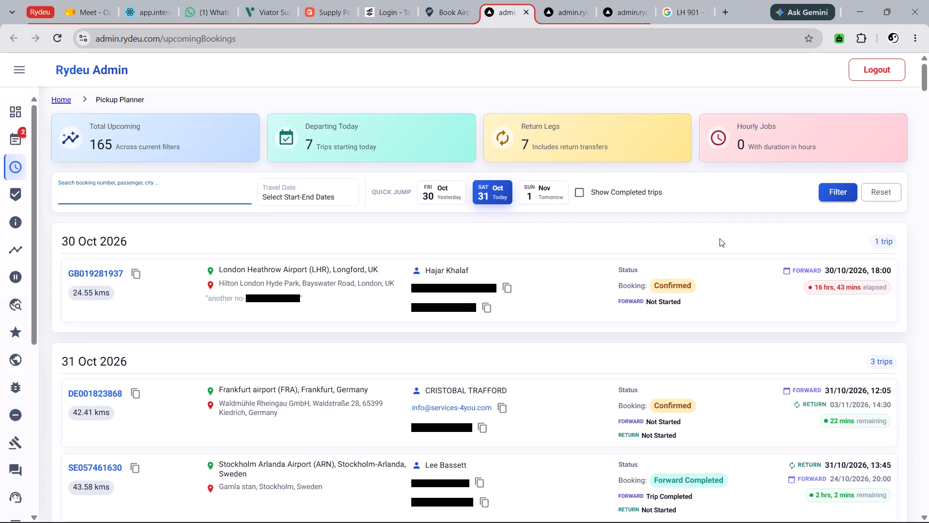
{"action": "scroll", "coordinate": [706, 314], "scroll_direction": "down", "scroll_amount": 2}
Bring up the other open windows to switch away from the upcoming bookings list.
{"action": "key", "text": "alt+Tab"}
{"action": "key", "text": "alt+Tab"}
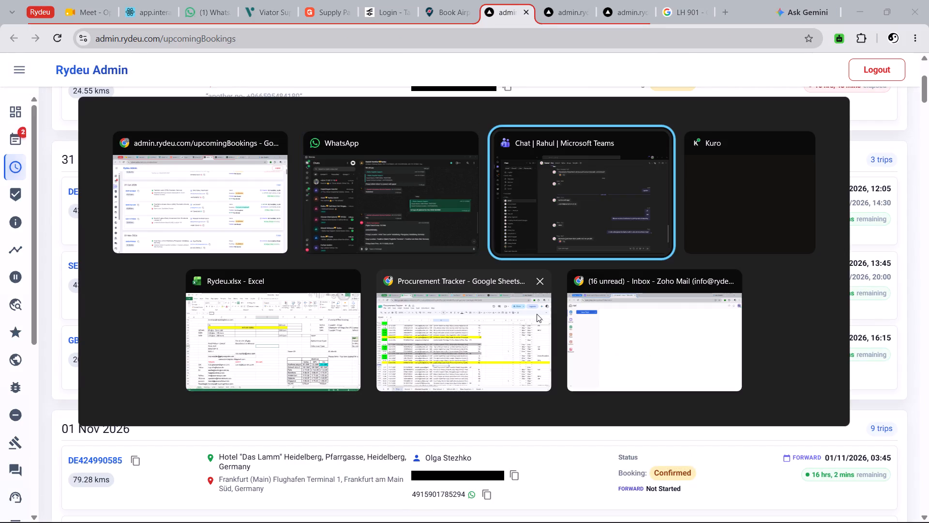
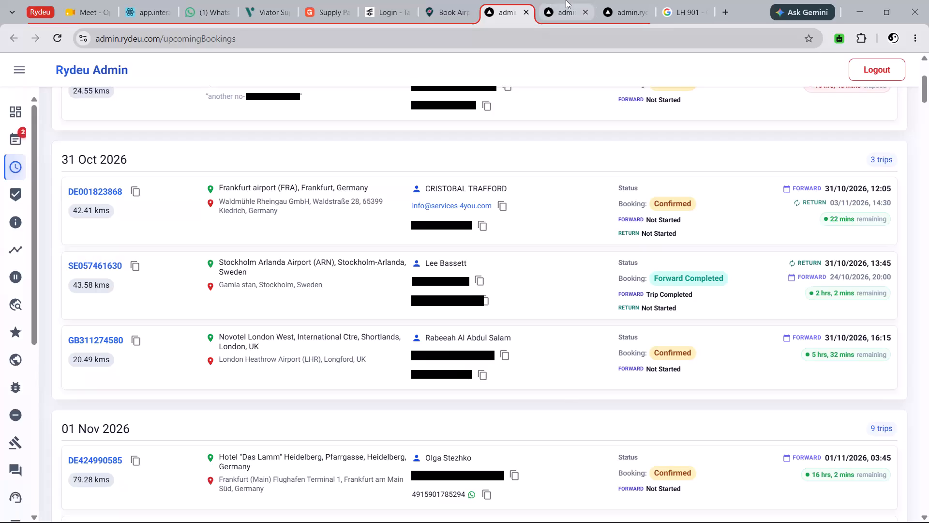
Return to the upcoming bookings list and review the trips scheduled from 30 Oct to 01 Nov 2026.
{"action": "left_click", "coordinate": [500, 0], "text": "alt"}
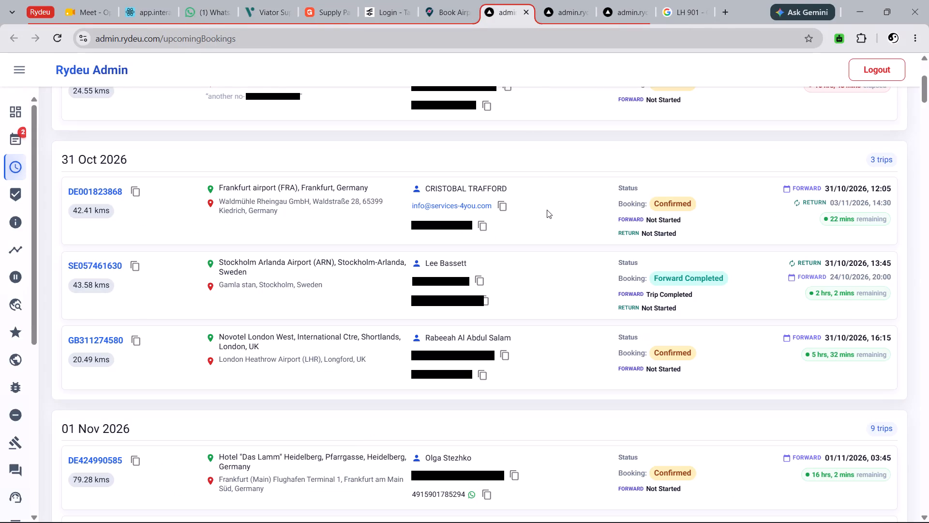
{"action": "scroll", "coordinate": [547, 210], "scroll_direction": "up", "scroll_amount": 1, "text": "alt"}
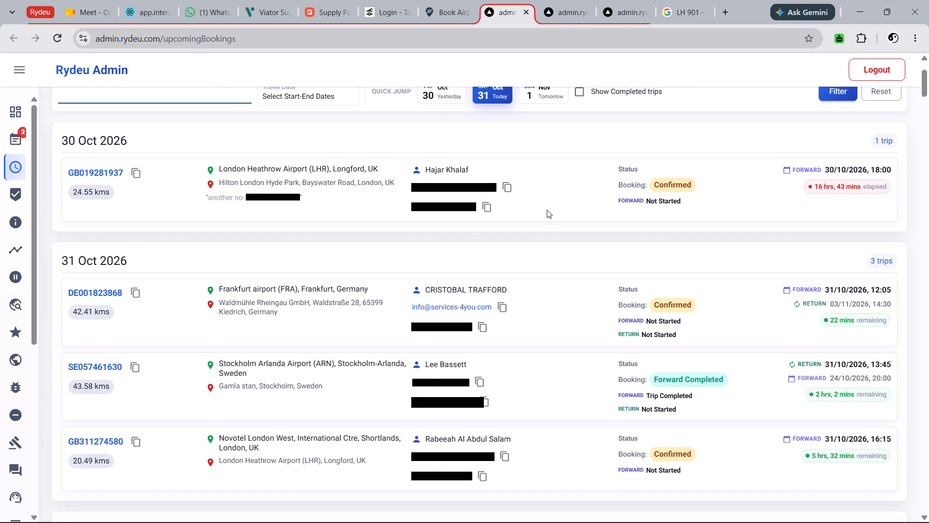
{"action": "scroll", "coordinate": [547, 210], "scroll_direction": "up", "scroll_amount": 3, "text": "alt"}
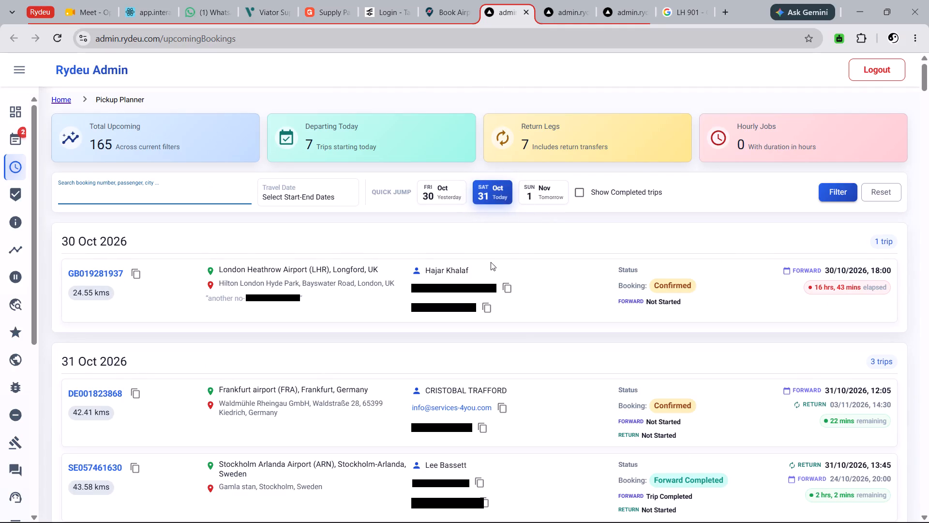
{"action": "scroll", "coordinate": [491, 266], "scroll_direction": "down", "scroll_amount": 4, "text": "alt"}
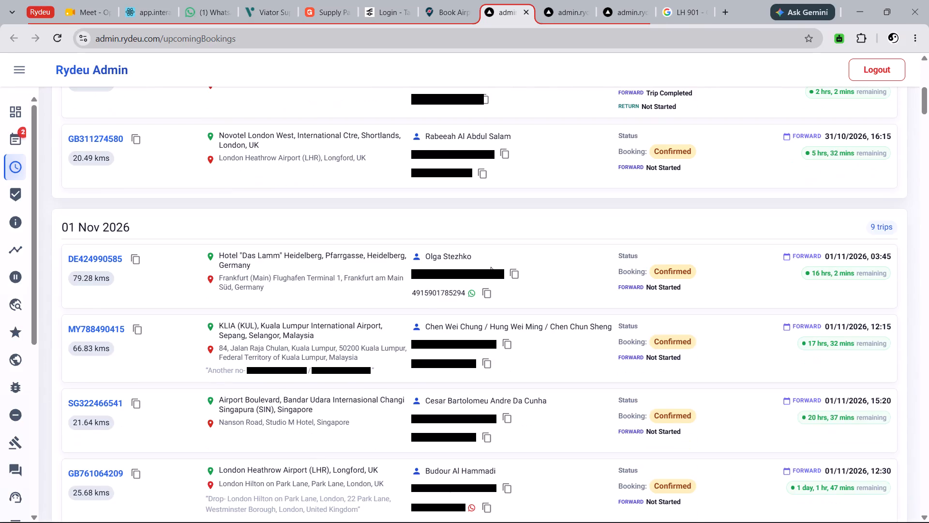
{"action": "scroll", "coordinate": [491, 267], "scroll_direction": "up", "scroll_amount": 2, "text": "alt"}
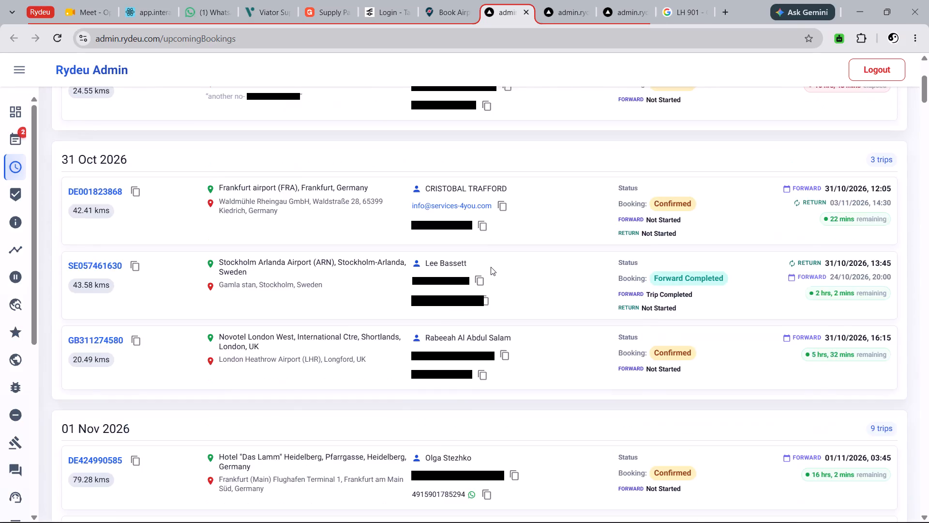
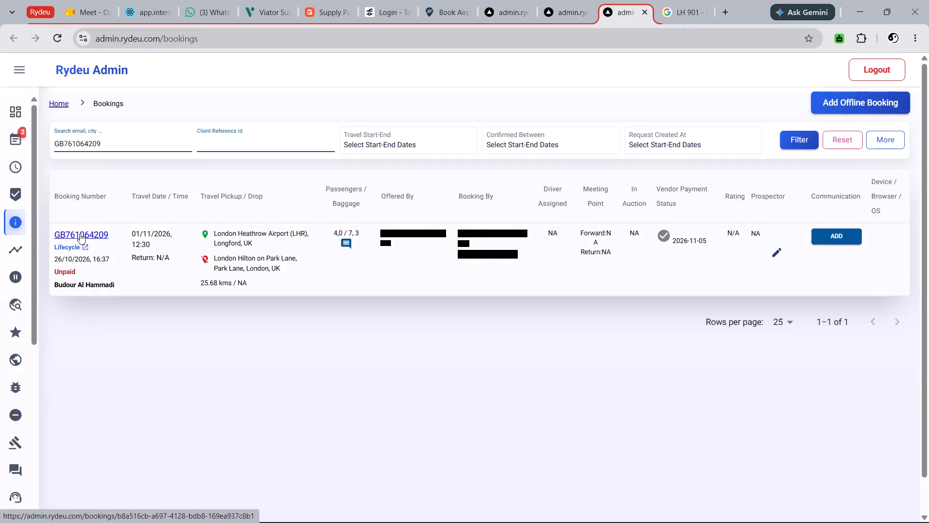
{"action": "left_click", "coordinate": [80, 233]}
{"action": "scroll", "coordinate": [330, 371], "scroll_direction": "down", "scroll_amount": 5}
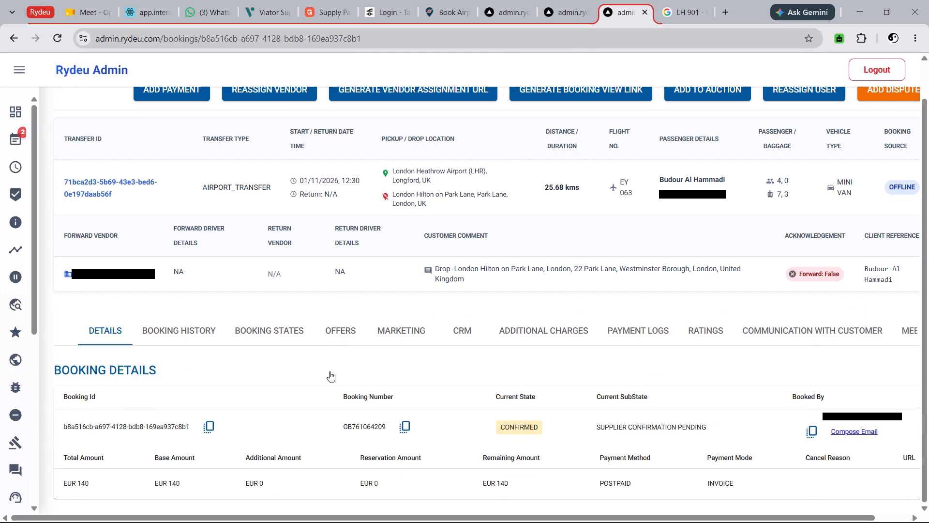
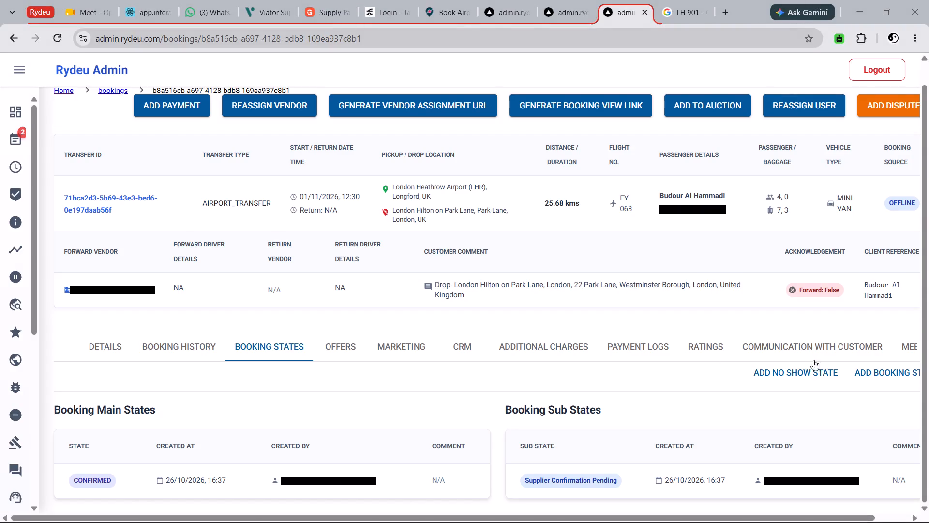
{"action": "left_click", "coordinate": [884, 367]}
{"action": "left_click", "coordinate": [306, 307]}
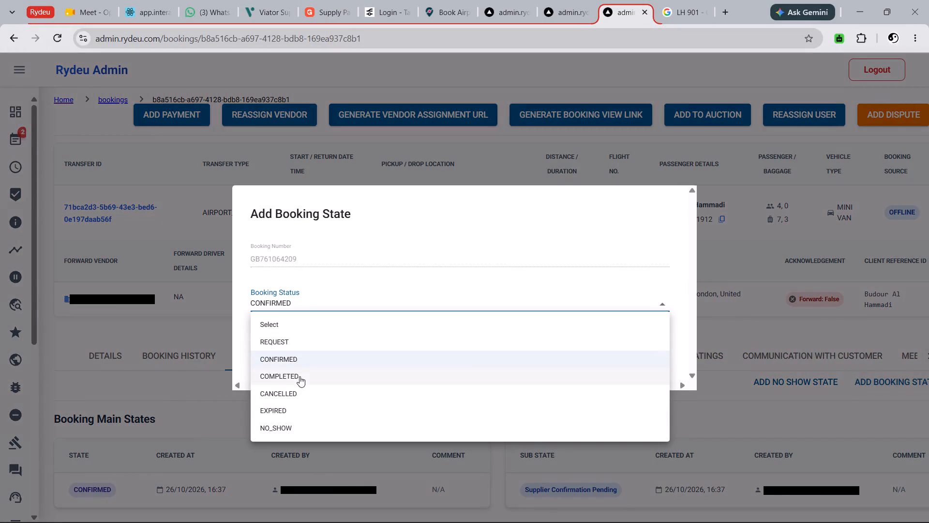
{"action": "left_click", "coordinate": [291, 393]}
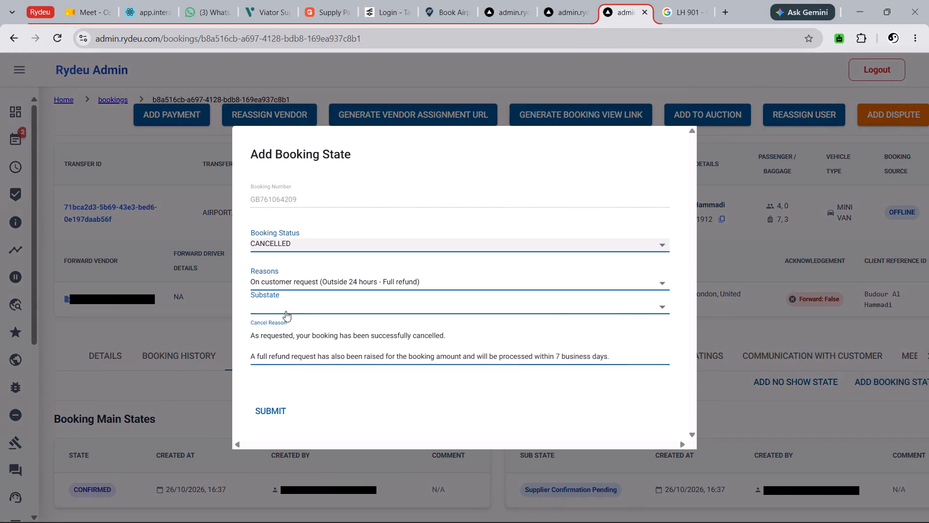
{"action": "left_click", "coordinate": [285, 310]}
{"action": "left_click", "coordinate": [305, 347]}
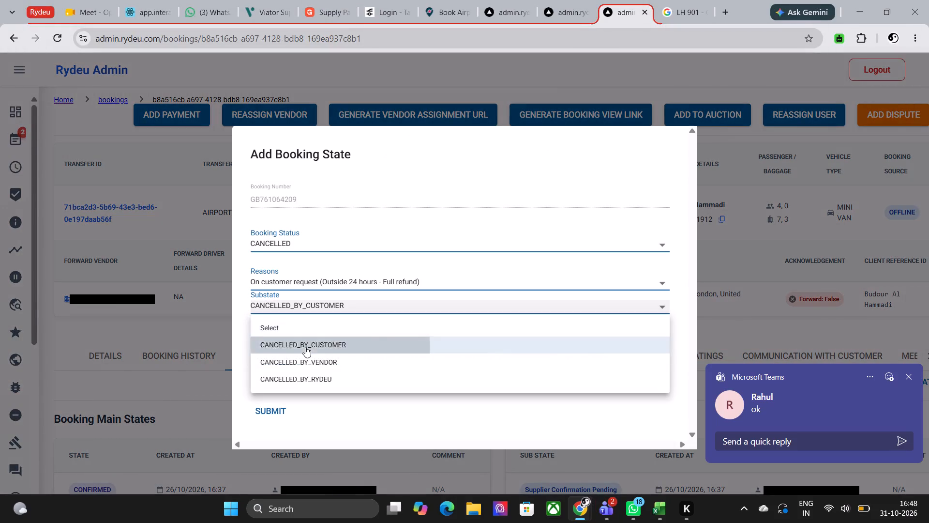
{"action": "left_click", "coordinate": [269, 407]}
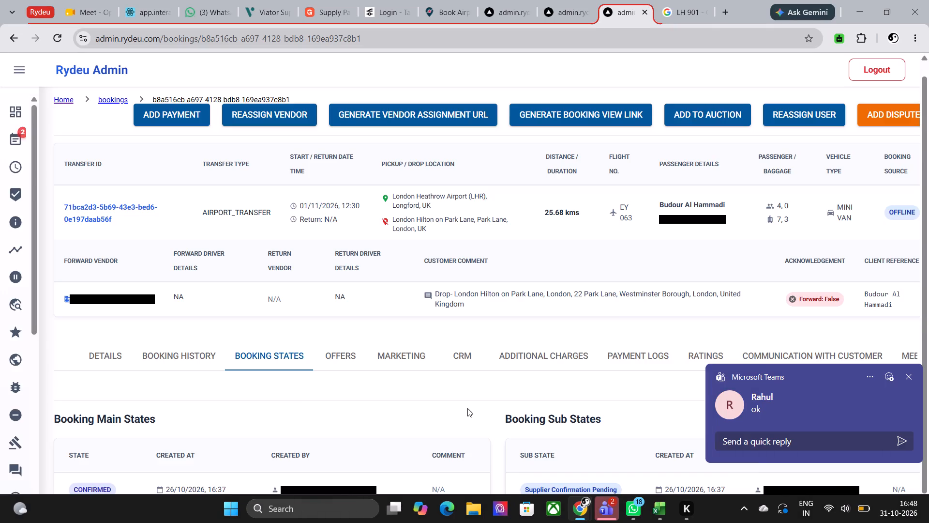
{"action": "scroll", "coordinate": [293, 401], "scroll_direction": "down", "scroll_amount": 17}
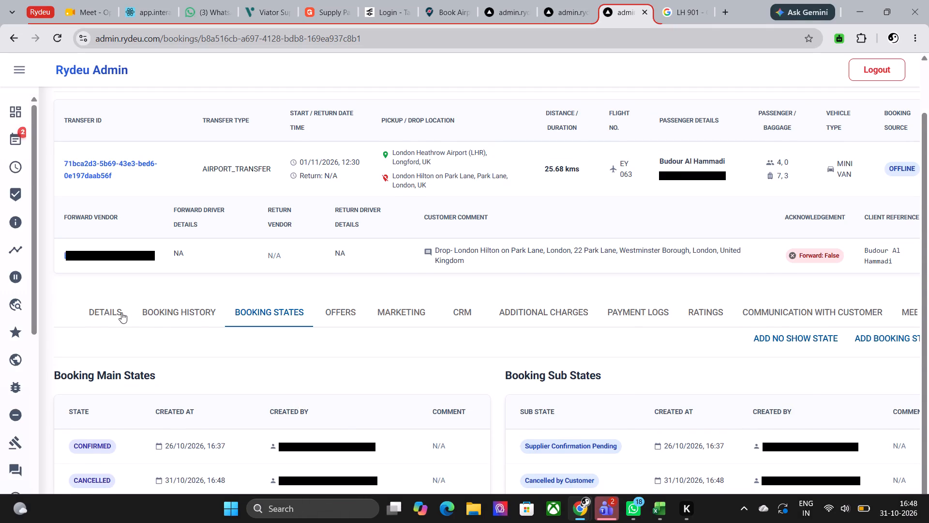
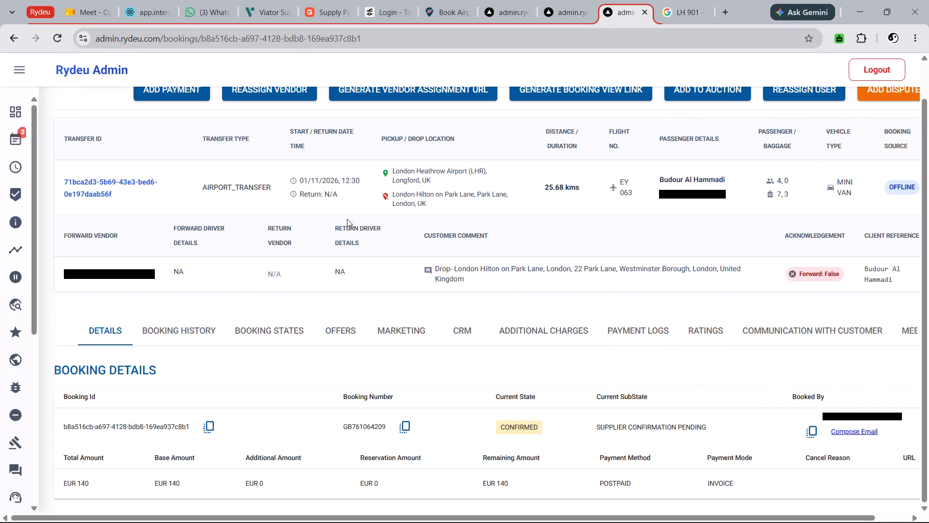
{"action": "left_click", "coordinate": [669, 182]}
{"action": "left_click_drag", "start_coordinate": [669, 182], "coordinate": [701, 183]}
{"action": "key", "text": "ctrl+c"}
{"action": "key", "text": "ctrl+c"}
{"action": "key", "text": "ctrl+c"}
{"action": "key", "text": "ctrl+c"}
{"action": "key", "text": "ctrl+c"}
{"action": "key", "text": "ctrl+c"}
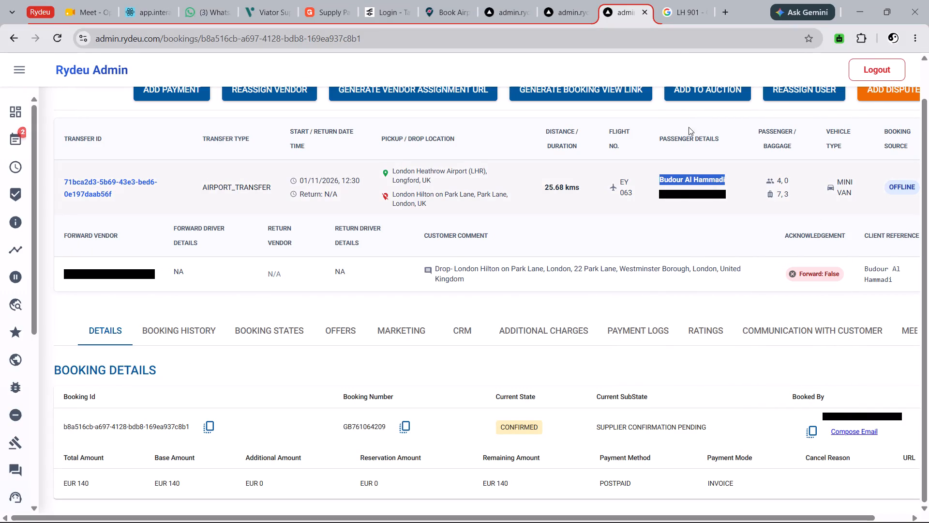
{"action": "left_click", "coordinate": [580, 0]}
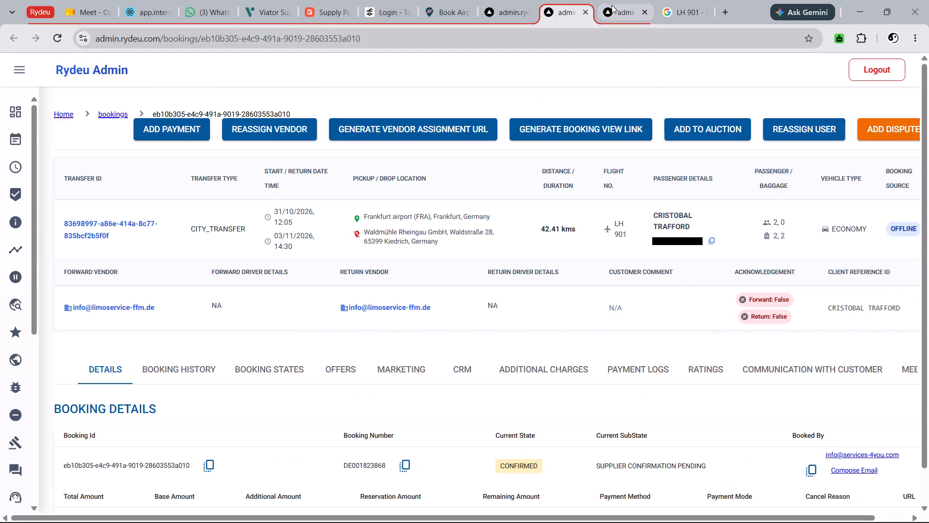
{"action": "left_click", "coordinate": [617, 4]}
{"action": "left_click", "coordinate": [10, 228]}
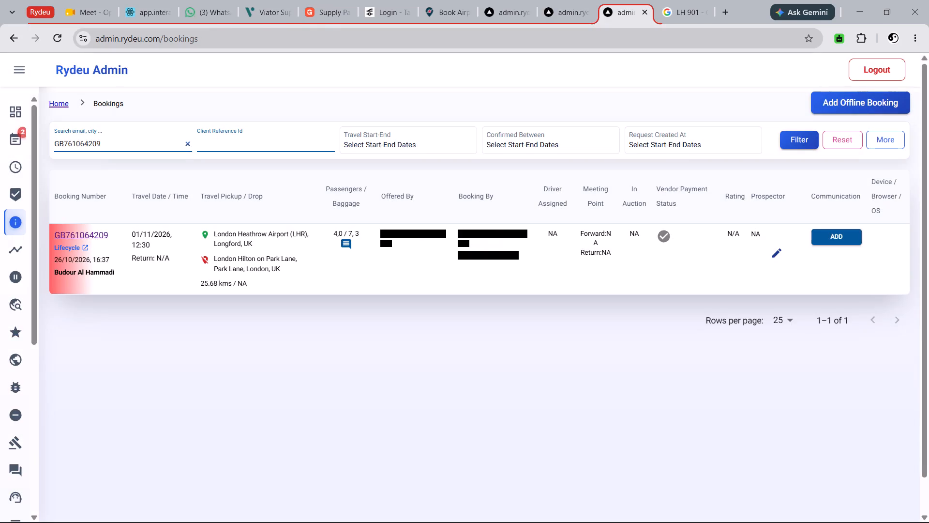
{"action": "left_click", "coordinate": [187, 143]}
{"action": "left_click", "coordinate": [212, 142]}
{"action": "key", "text": "ctrl+v"}
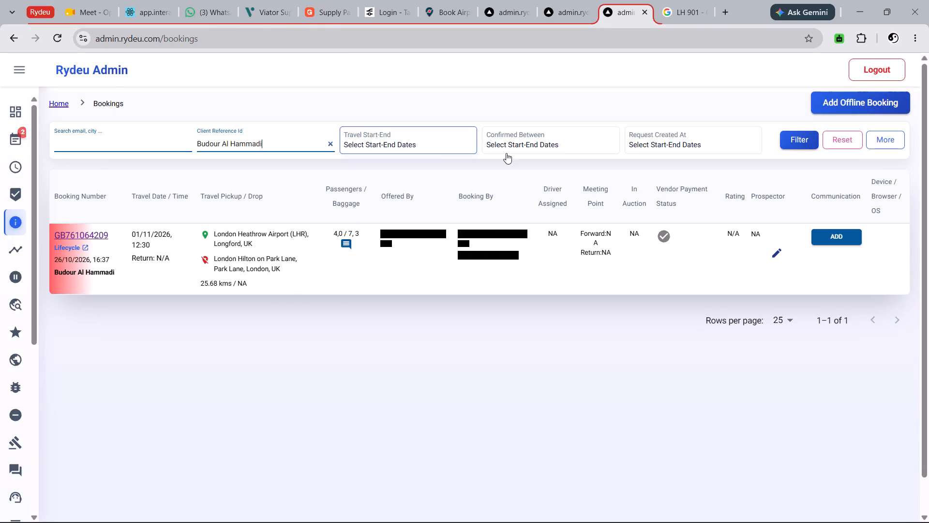
{"action": "left_click", "coordinate": [810, 140]}
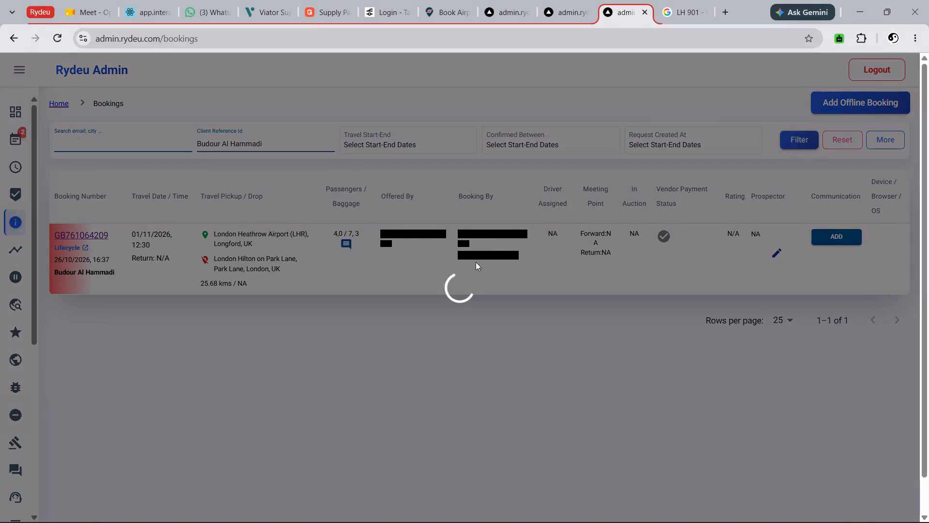
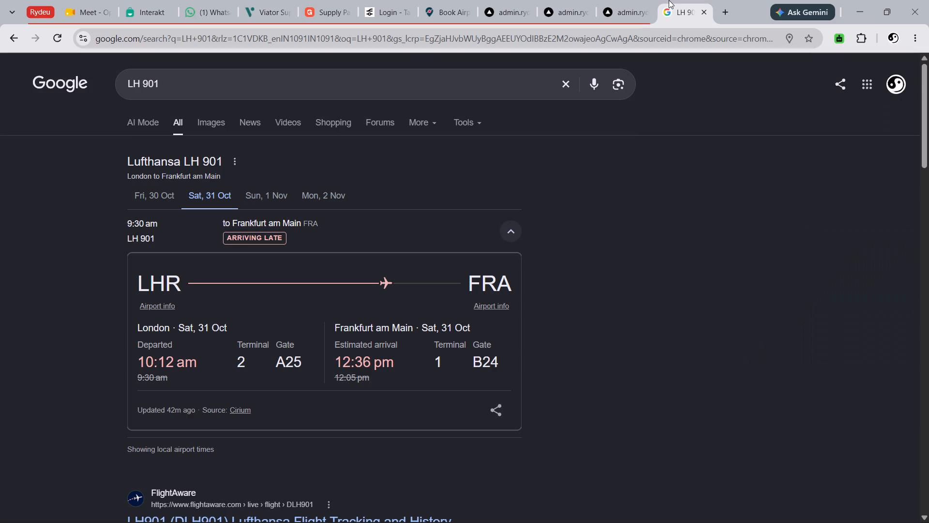
Refresh the flight status results for LH 901 to check its latest arrival information.
{"action": "left_click", "coordinate": [59, 31]}
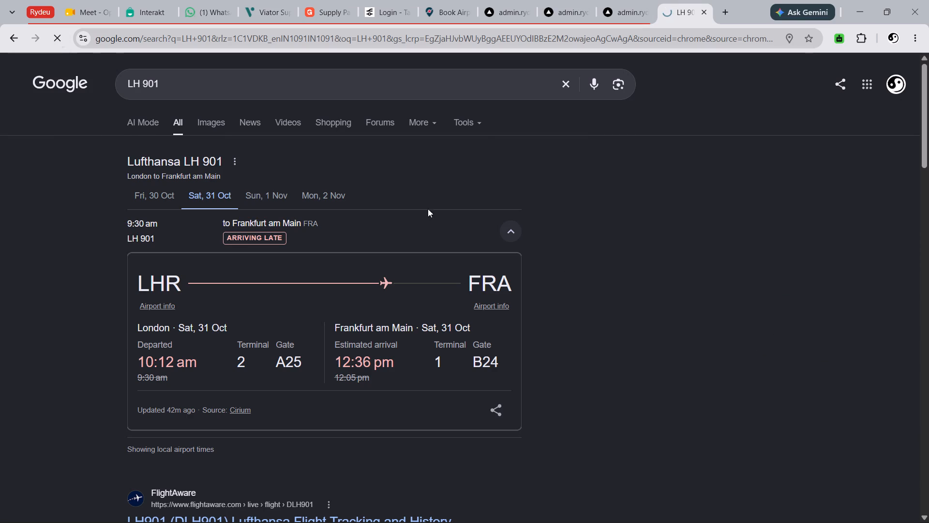
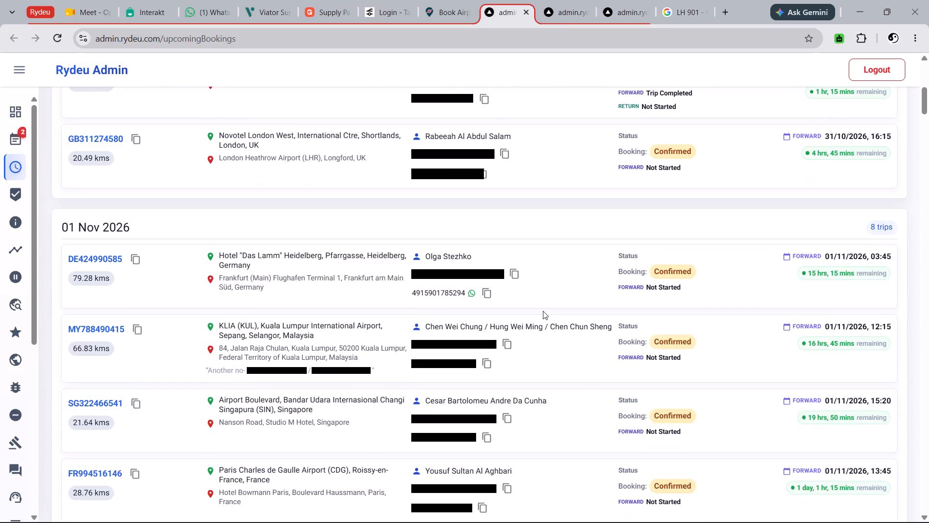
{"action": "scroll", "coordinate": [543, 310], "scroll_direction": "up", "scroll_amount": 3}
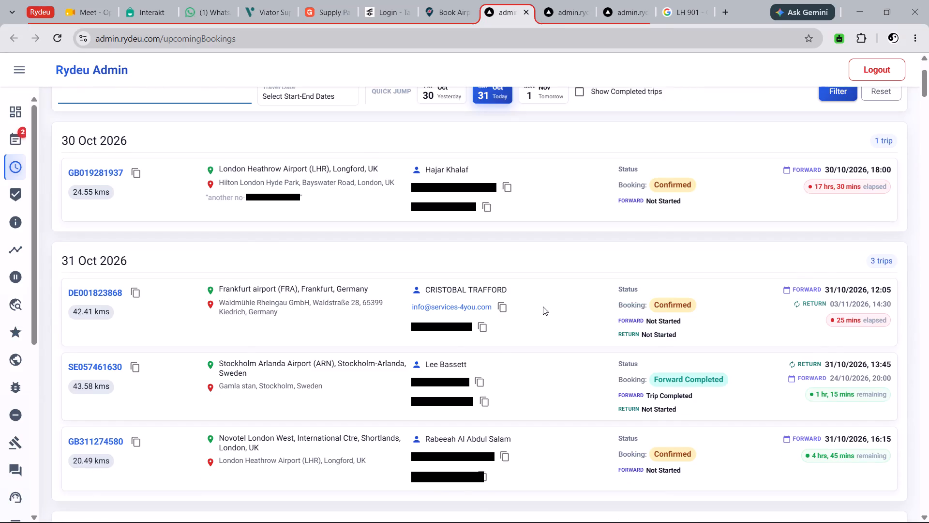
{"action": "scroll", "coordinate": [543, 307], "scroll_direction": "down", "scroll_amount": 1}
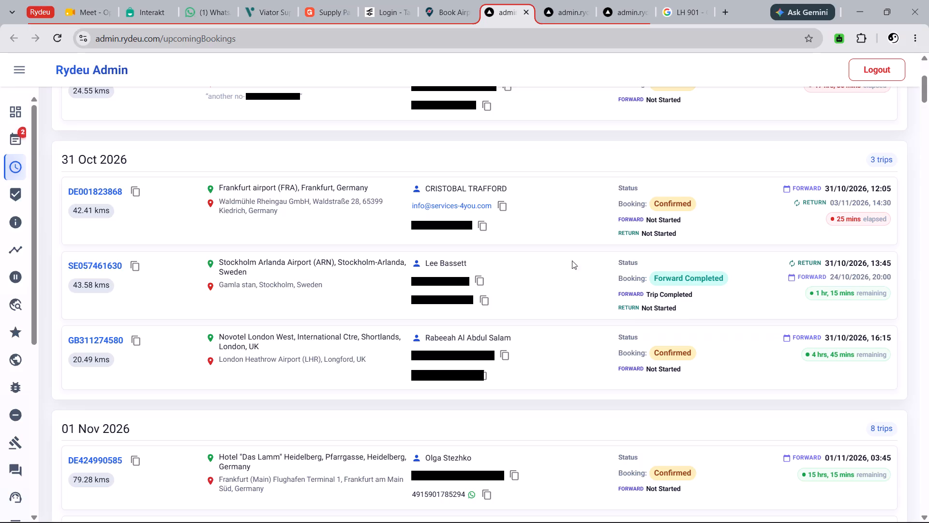
Look over the full Bookings list and the other open Rydeu Admin page.
{"action": "left_click", "coordinate": [607, 0]}
{"action": "left_click", "coordinate": [564, 0]}
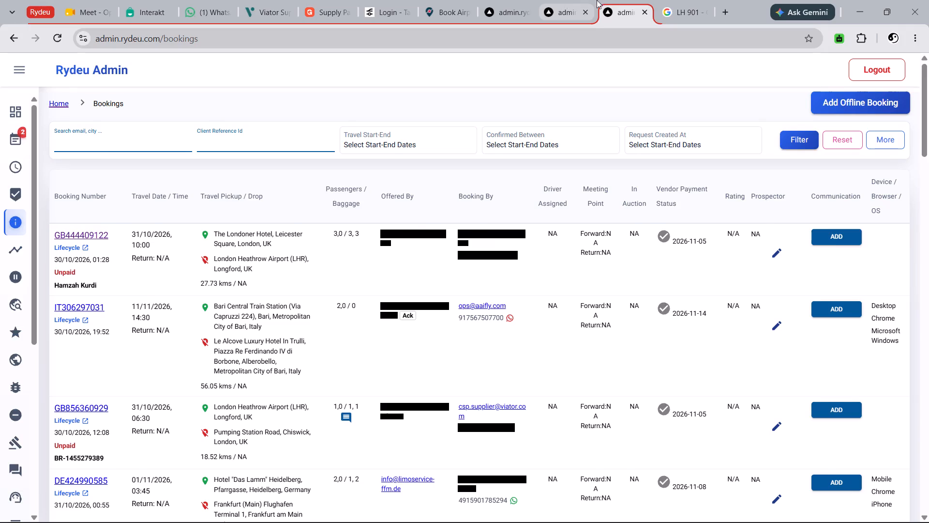
Open a new blank browser tab.
{"action": "left_click", "coordinate": [720, 0]}
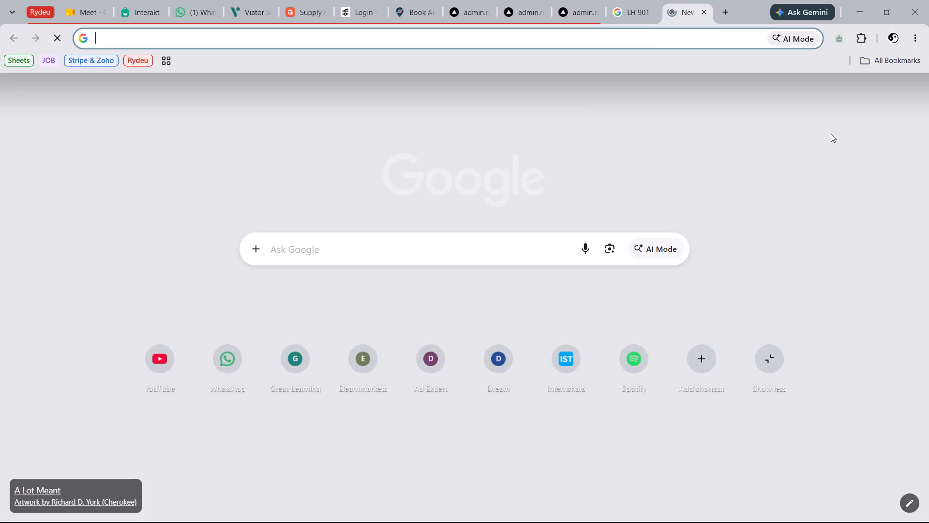
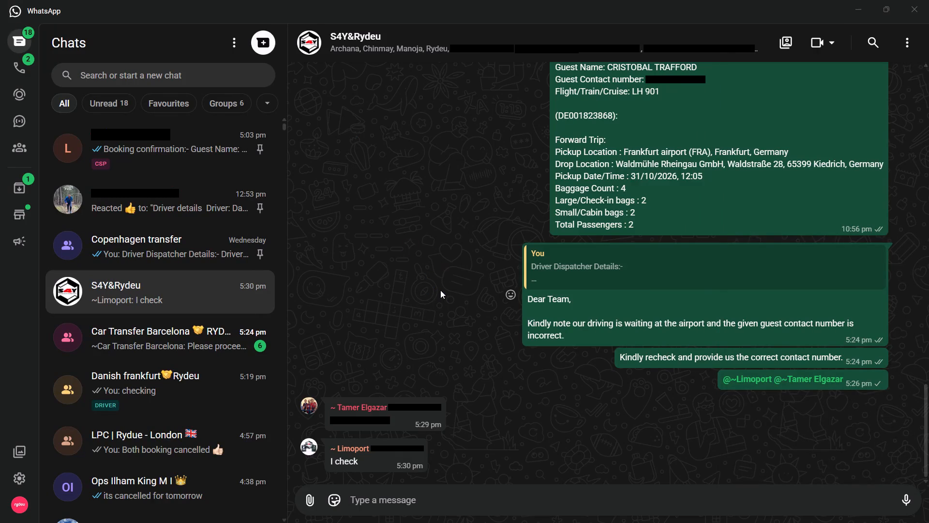
Switch to Chrome and open a new offline booking form from the Rydeu Admin bookings list.
{"action": "key", "text": "alt+Tab"}
{"action": "key", "text": "alt+Tab"}
{"action": "key", "text": "alt+Tab"}
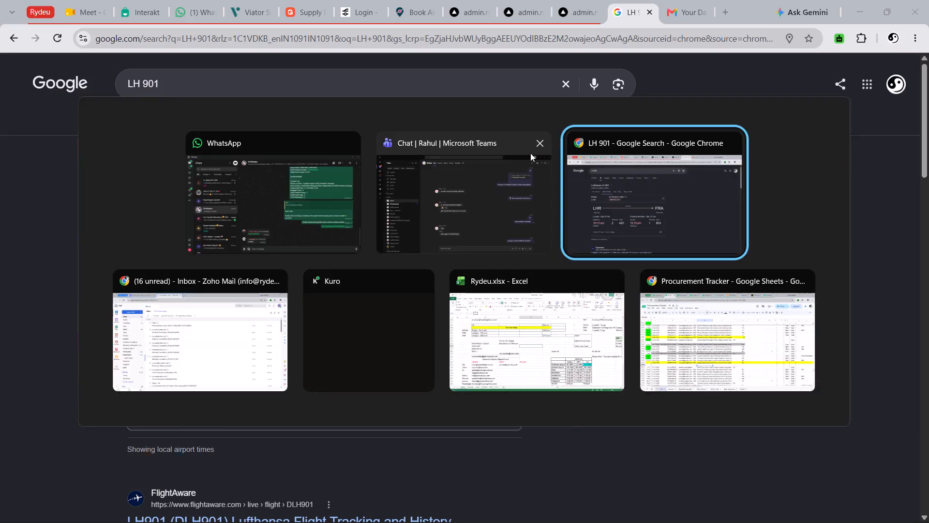
{"action": "left_click", "coordinate": [574, 0]}
{"action": "left_click", "coordinate": [529, 0]}
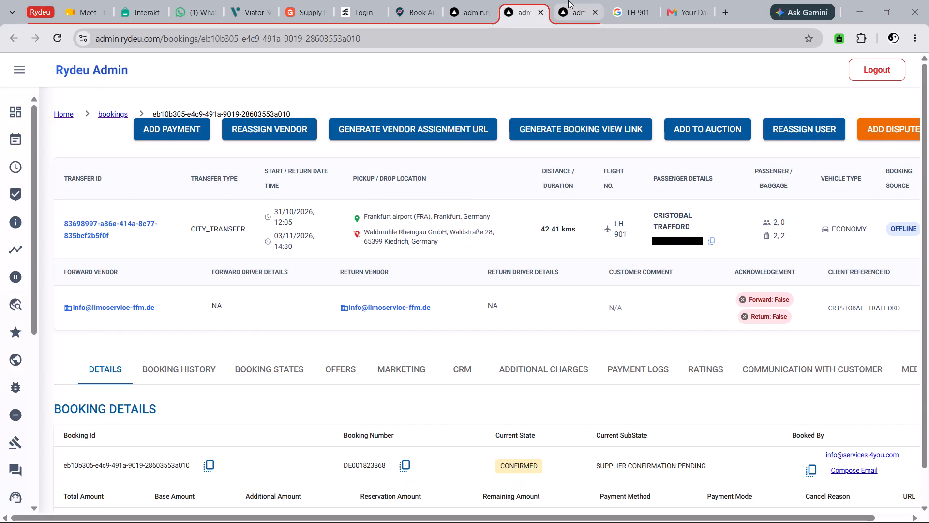
{"action": "left_click", "coordinate": [568, 0]}
{"action": "left_click", "coordinate": [855, 101]}
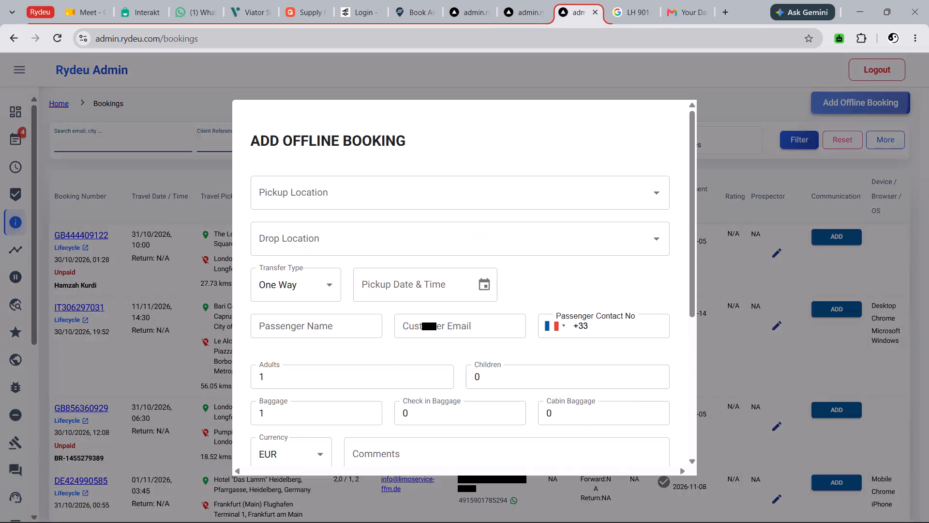
Replace the default prefix in the offline booking form's Passenger Contact No field with the copied phone number.
{"action": "left_click", "coordinate": [606, 317]}
{"action": "key", "text": "ctrl+a"}
{"action": "double_click", "coordinate": [605, 323]}
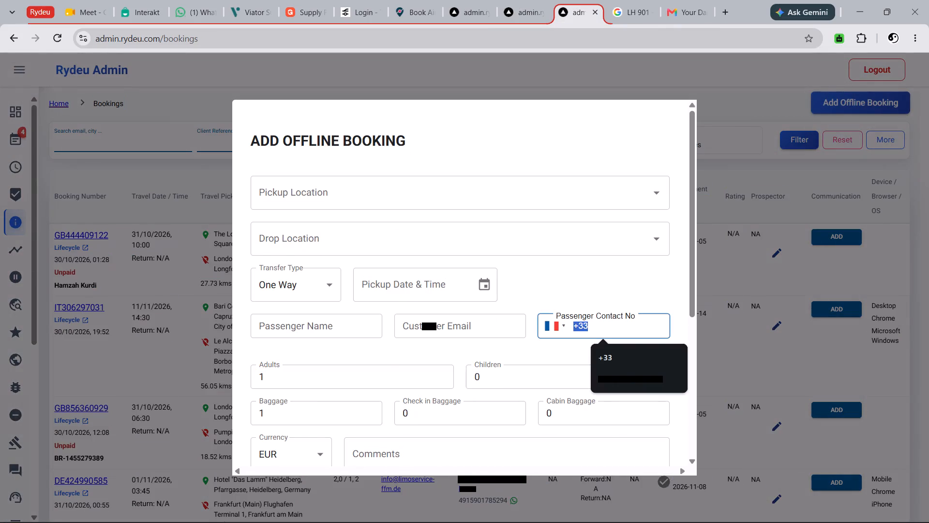
{"action": "key", "text": "ctrl+a"}
{"action": "key", "text": "ctrl+v"}
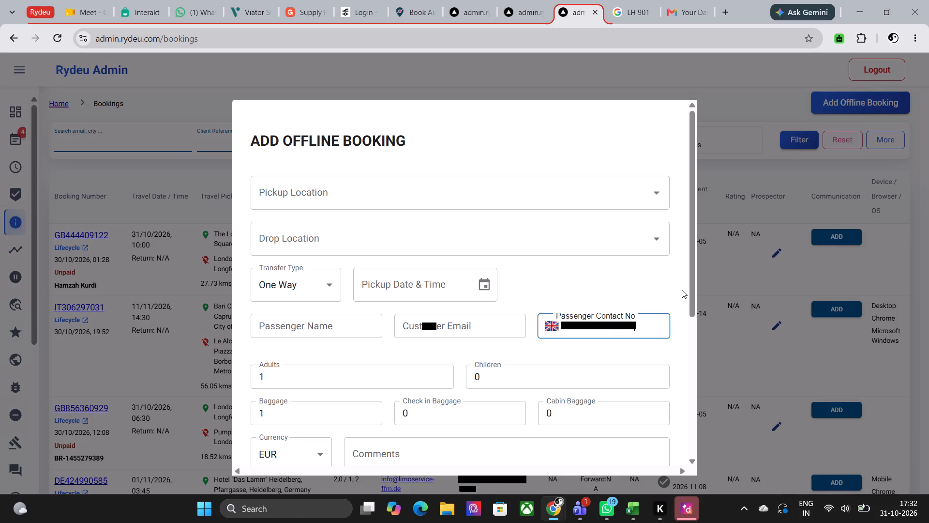
{"action": "left_click", "coordinate": [737, 122]}
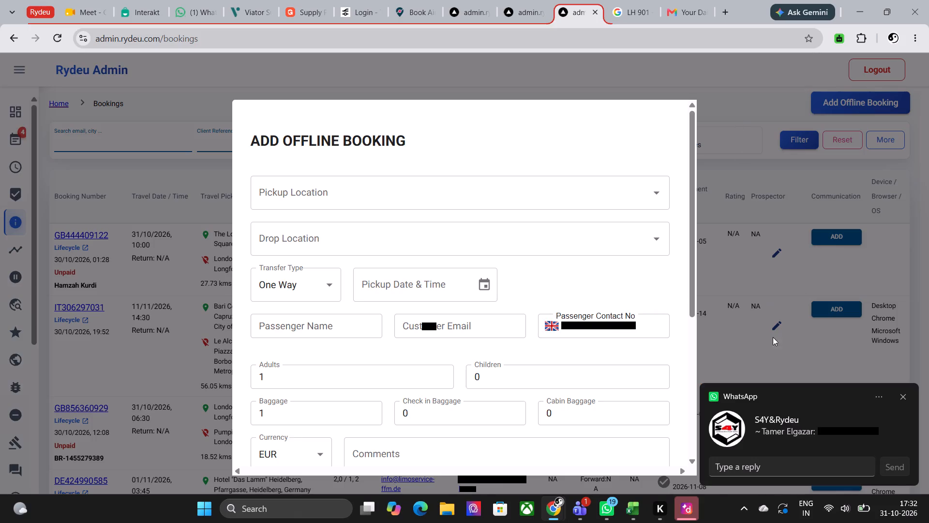
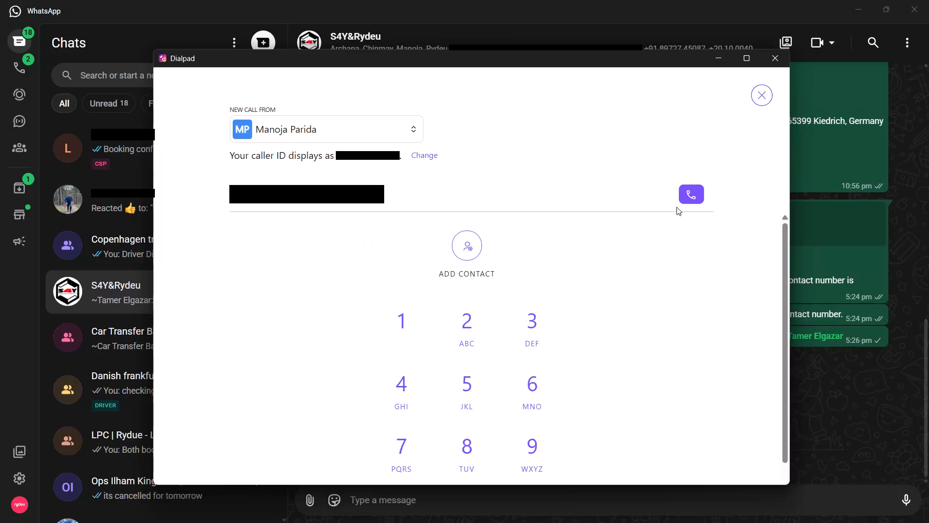
Try to place a call to the contact number entered in the dialer, and dismiss the dialog that follows.
{"action": "left_click", "coordinate": [692, 197]}
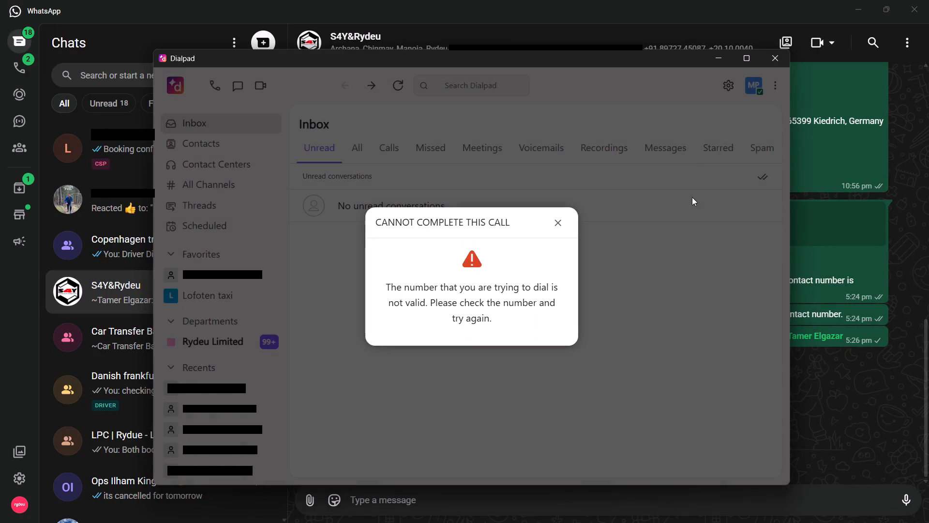
{"action": "left_click", "coordinate": [558, 210]}
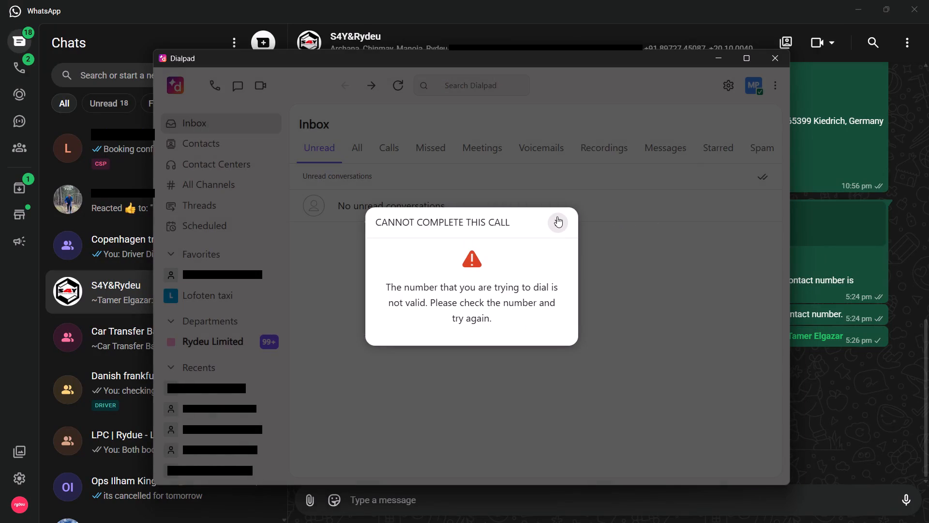
{"action": "left_click", "coordinate": [557, 216]}
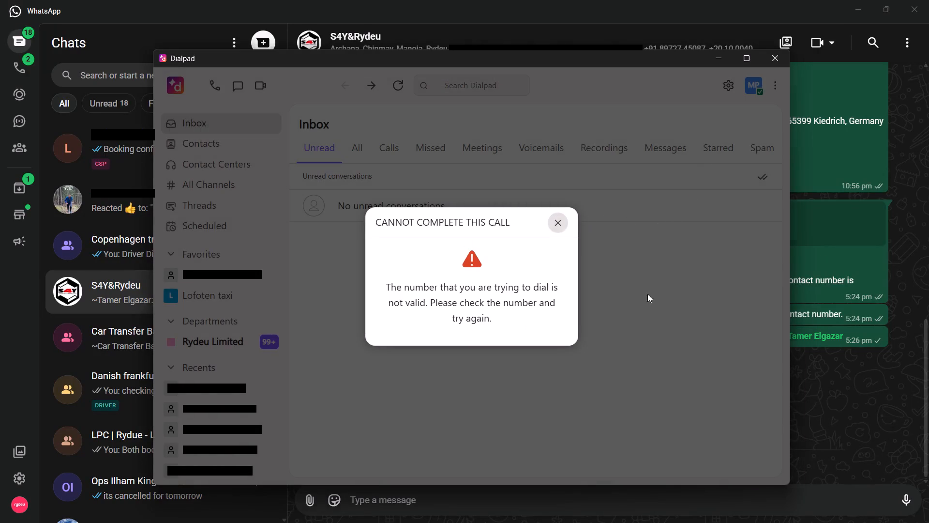
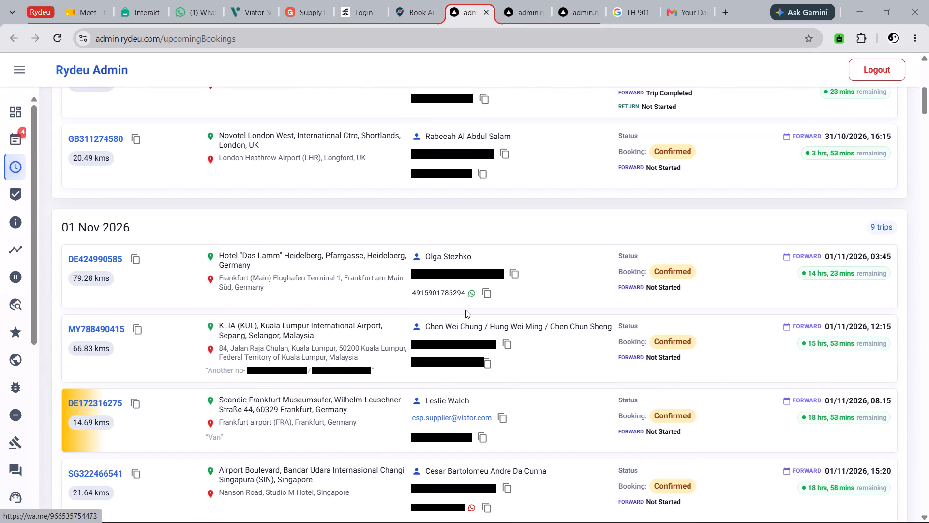
Review the 31 Oct 2026 trips in the upcoming bookings list.
{"action": "scroll", "coordinate": [465, 310], "scroll_direction": "up", "scroll_amount": 2}
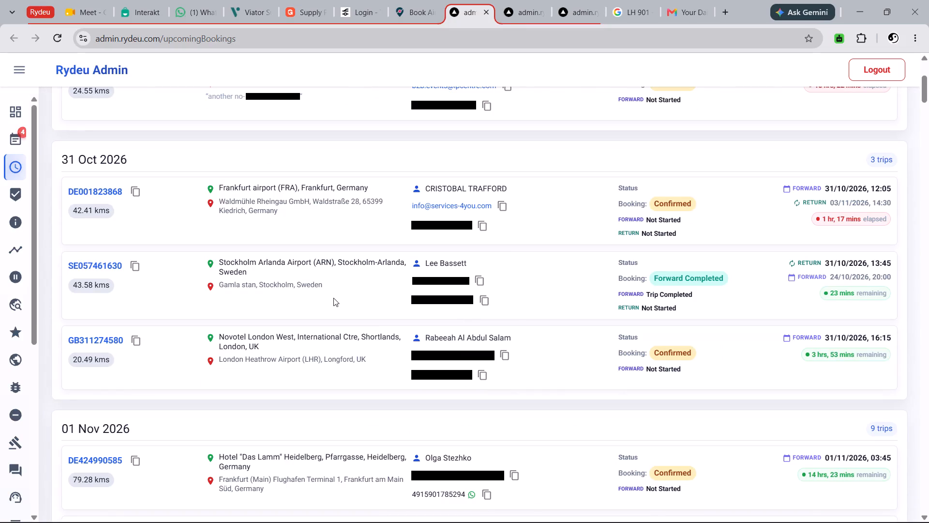
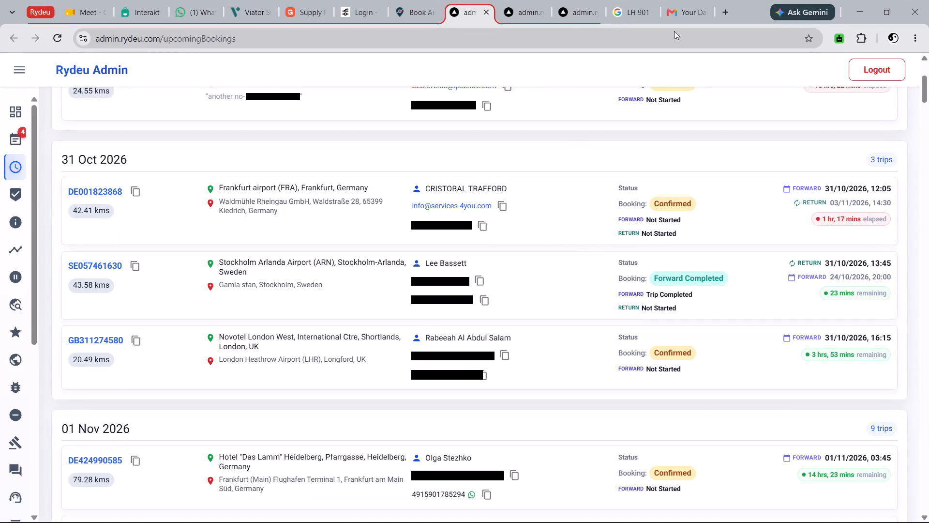
Refresh the flight status results for Lufthansa LH 901 from London to Frankfurt.
{"action": "left_click", "coordinate": [621, 0]}
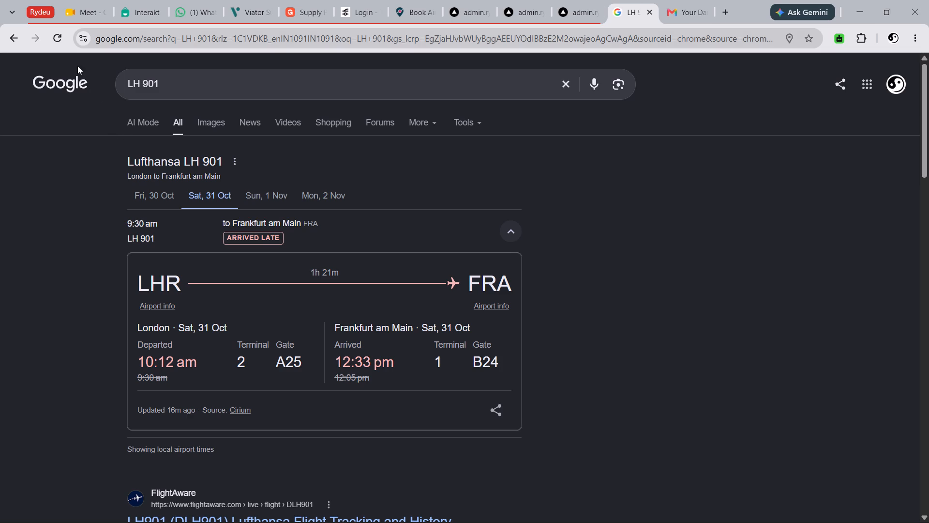
{"action": "left_click", "coordinate": [58, 42]}
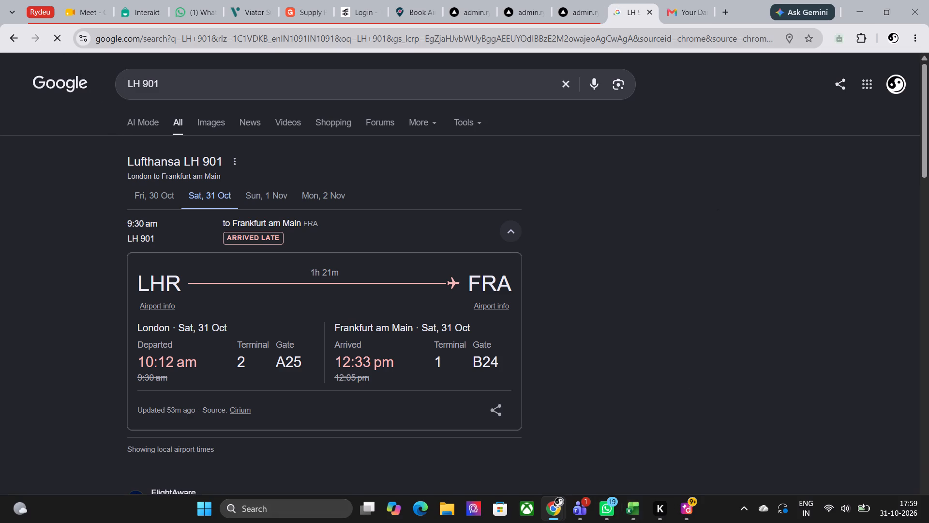
Switch to the Rydeu.xlsx workbook in Excel.
{"action": "left_click", "coordinate": [606, 507]}
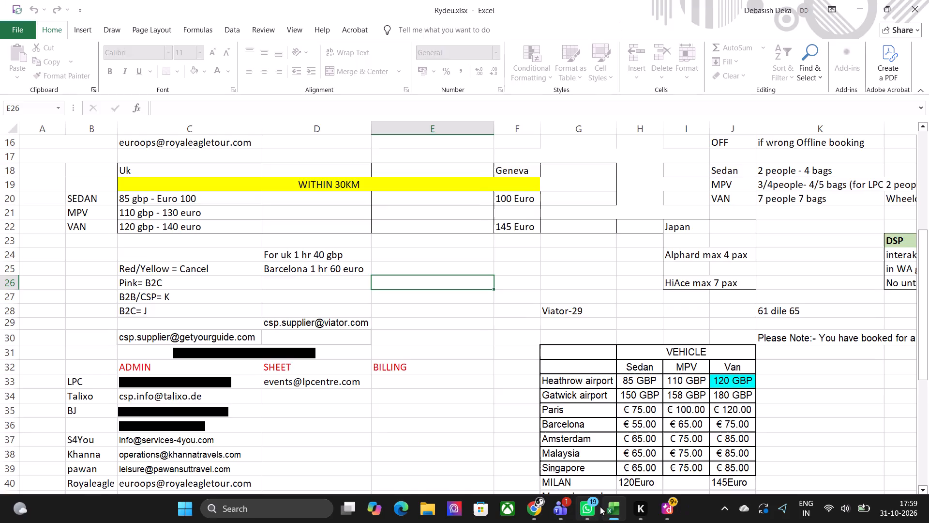
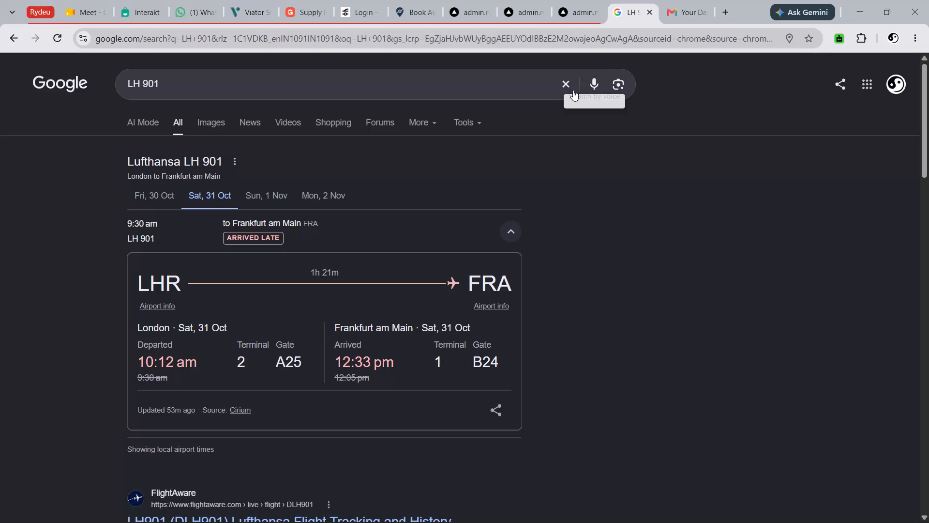
Replace the LH 901 query in Google with "release" and run the search to look up the word.
{"action": "left_click", "coordinate": [568, 86]}
{"action": "type", "text": "rele"}
{"action": "type", "text": "as"}
{"action": "key", "text": "Right"}
{"action": "key", "text": "Return"}
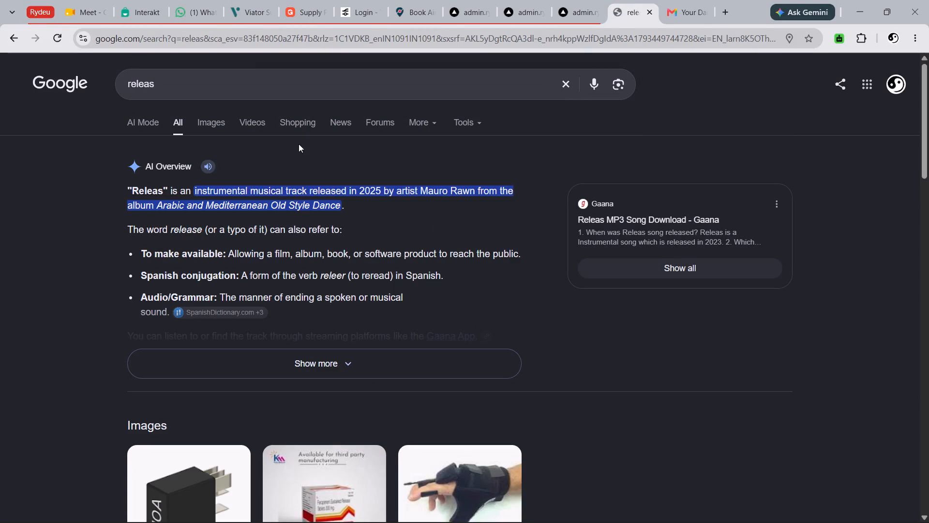
{"action": "left_click", "coordinate": [199, 88]}
{"action": "key", "text": "e"}
{"action": "key", "text": "Return"}
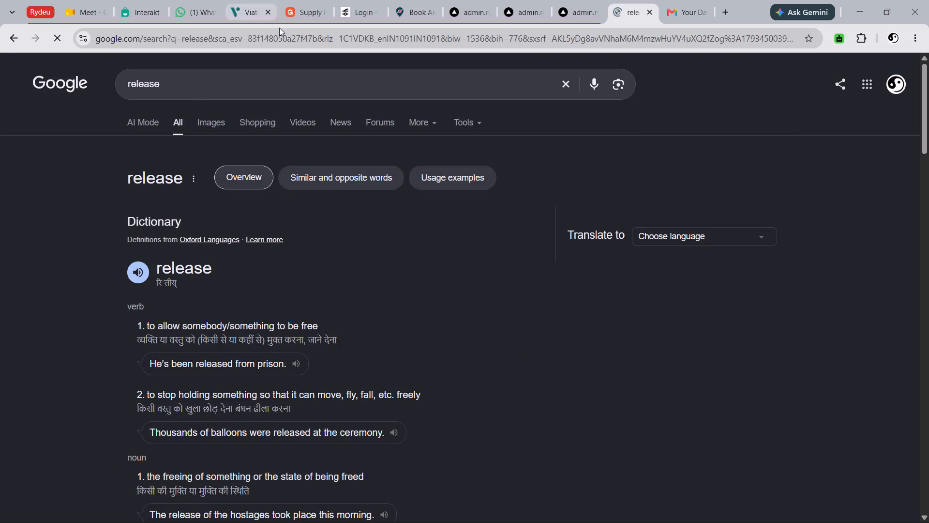
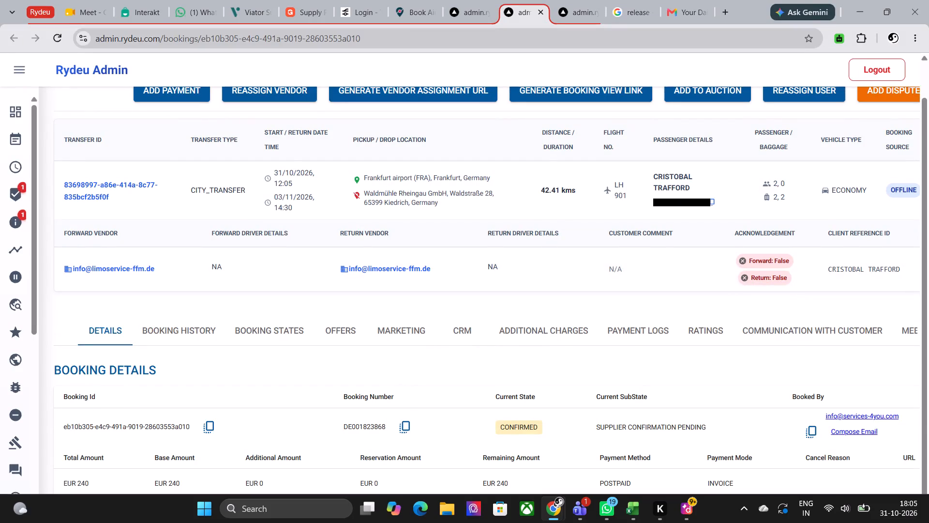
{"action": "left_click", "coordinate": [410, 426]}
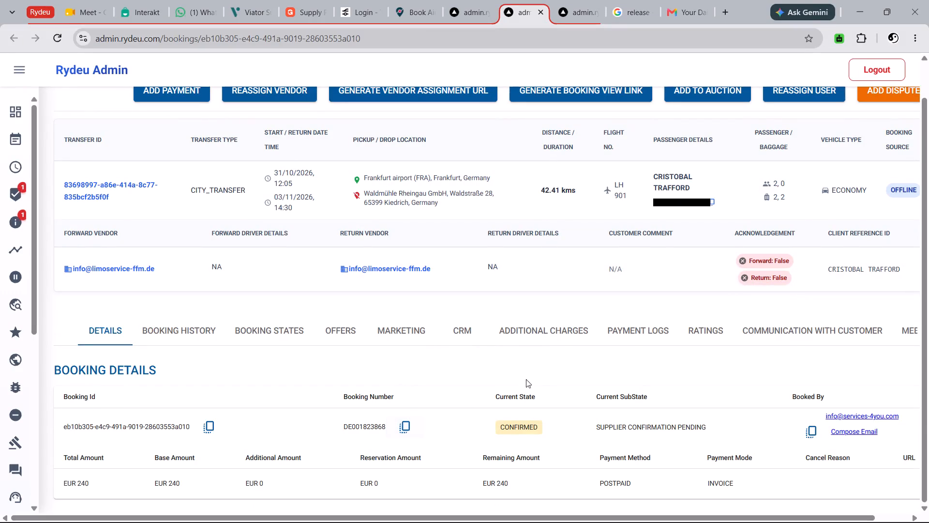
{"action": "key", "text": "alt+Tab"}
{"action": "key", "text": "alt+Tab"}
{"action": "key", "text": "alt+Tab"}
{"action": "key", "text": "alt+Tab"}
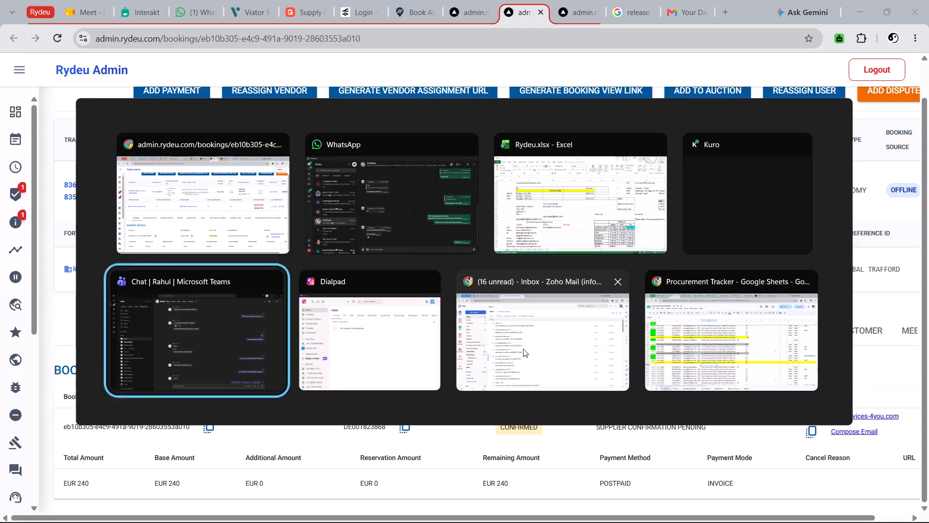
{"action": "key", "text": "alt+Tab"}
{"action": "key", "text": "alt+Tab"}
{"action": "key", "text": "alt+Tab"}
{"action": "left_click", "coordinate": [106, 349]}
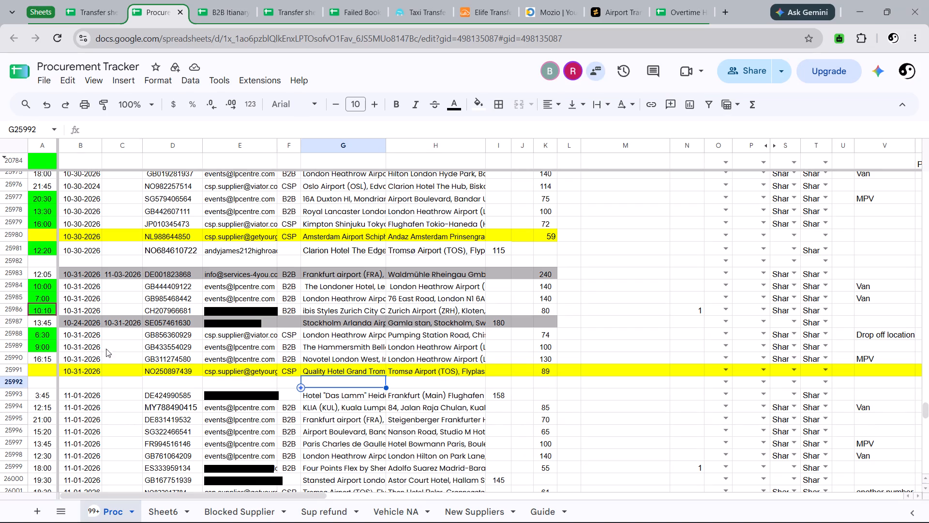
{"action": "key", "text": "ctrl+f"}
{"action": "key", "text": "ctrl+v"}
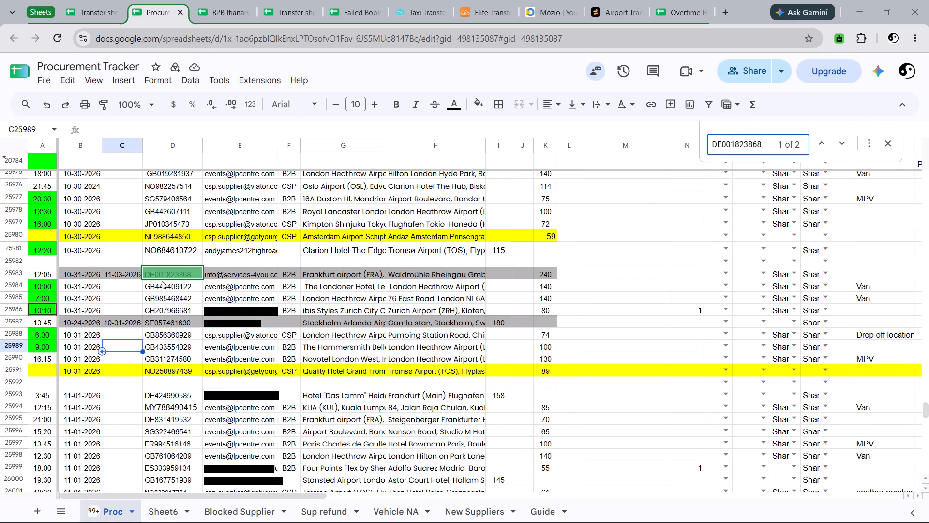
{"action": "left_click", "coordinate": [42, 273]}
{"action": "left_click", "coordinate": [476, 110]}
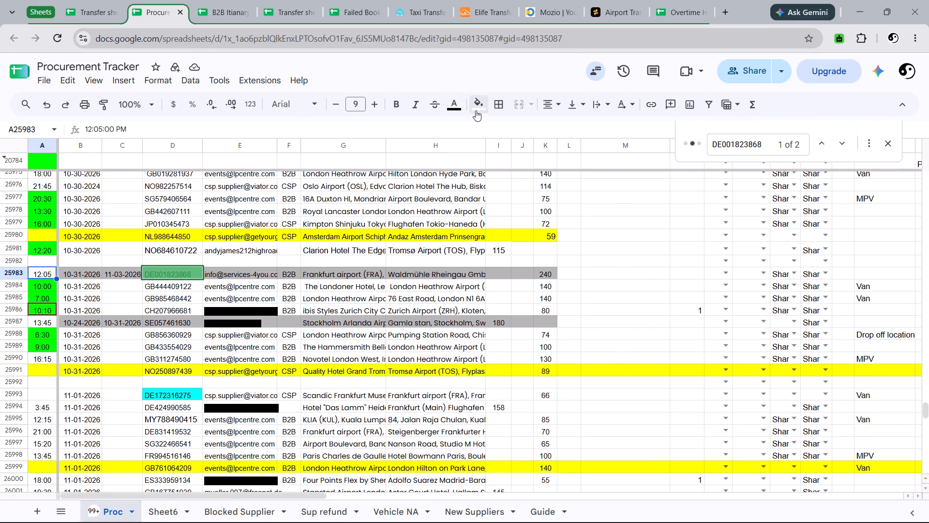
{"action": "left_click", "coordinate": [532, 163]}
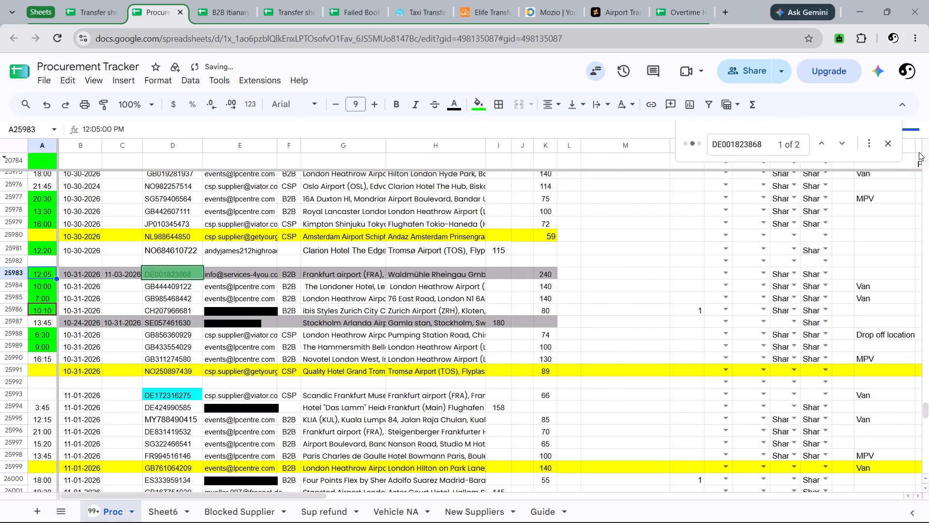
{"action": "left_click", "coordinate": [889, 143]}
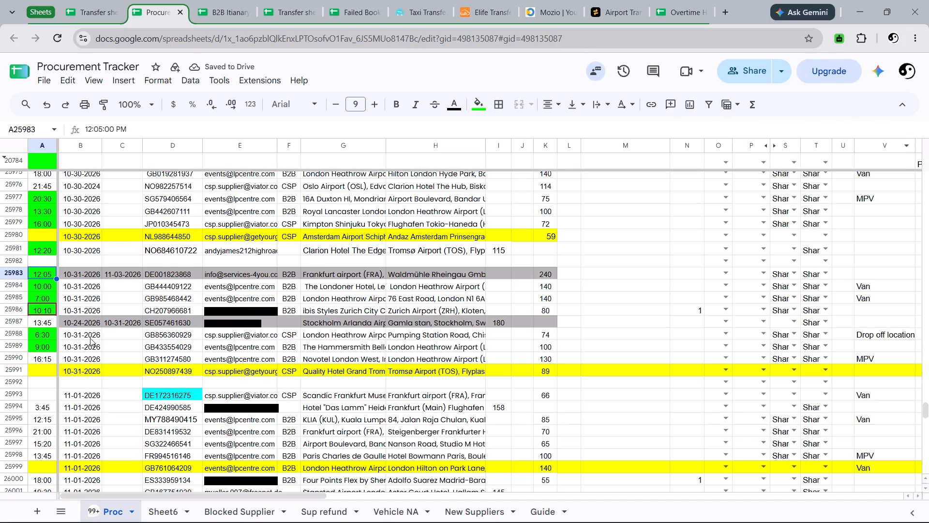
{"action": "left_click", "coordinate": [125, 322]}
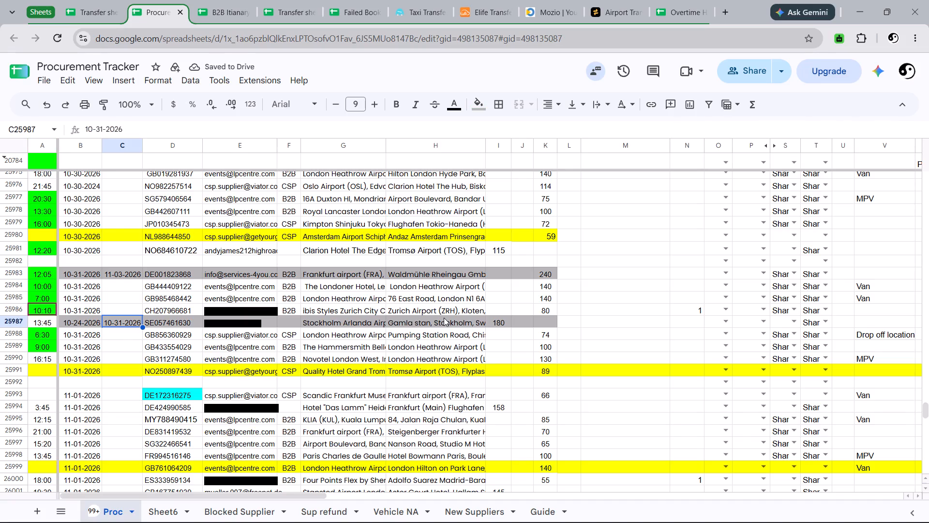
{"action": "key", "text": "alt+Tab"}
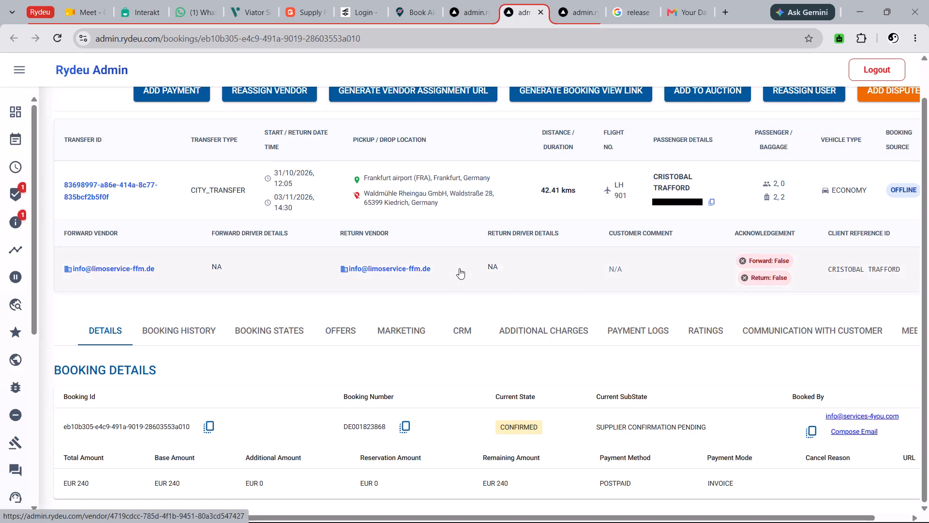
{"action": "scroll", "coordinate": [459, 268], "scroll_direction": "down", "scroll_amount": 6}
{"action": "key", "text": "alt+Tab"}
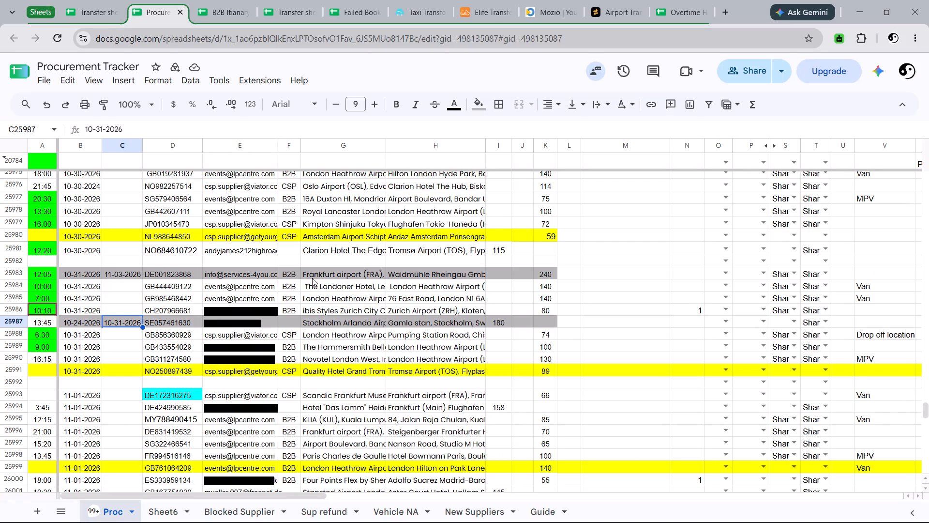
{"action": "key", "text": "alt+Tab"}
{"action": "left_click", "coordinate": [411, 421]}
{"action": "key", "text": "alt+Tab"}
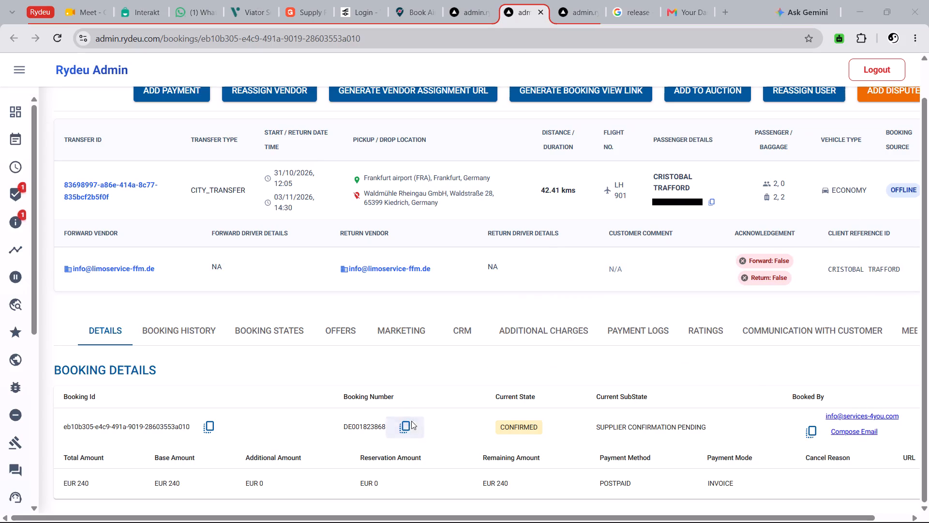
{"action": "key", "text": "ctrl+f"}
{"action": "key", "text": "ctrl+v"}
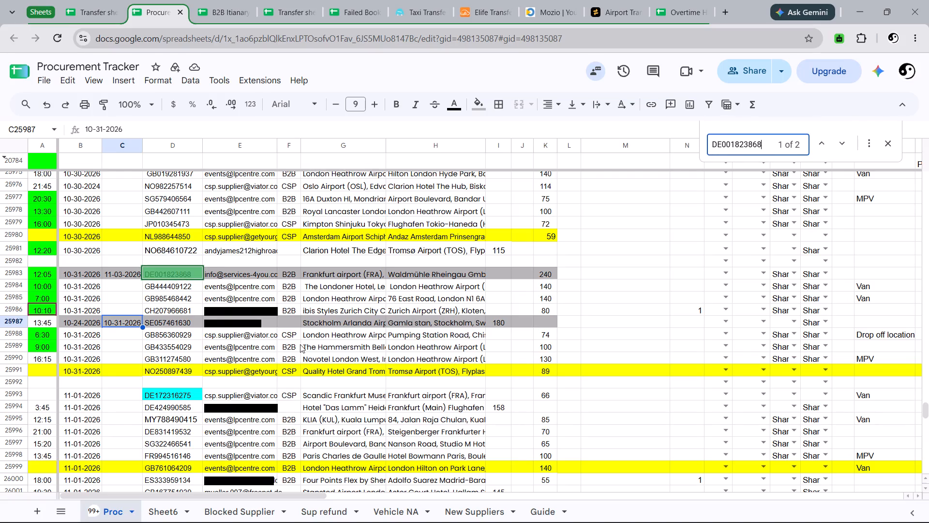
{"action": "left_click", "coordinate": [45, 271]}
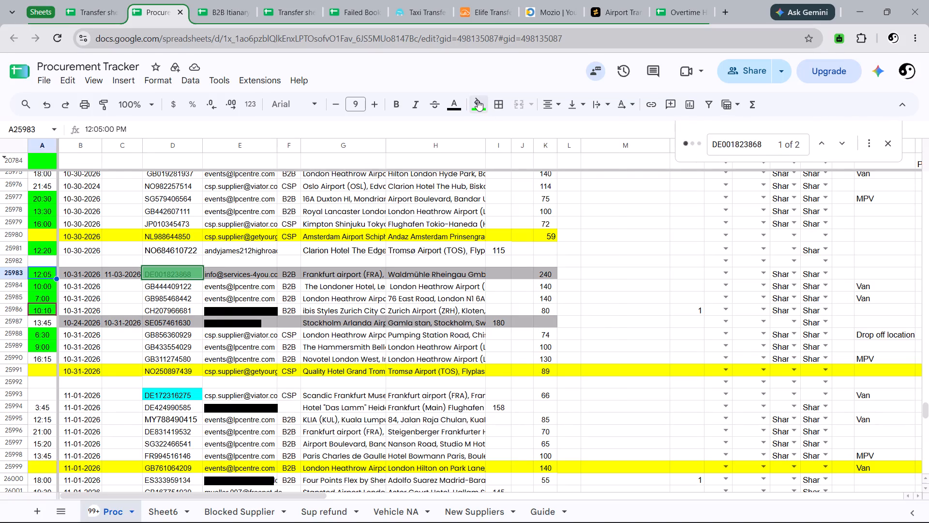
{"action": "left_click", "coordinate": [478, 100]}
{"action": "left_click", "coordinate": [493, 161]}
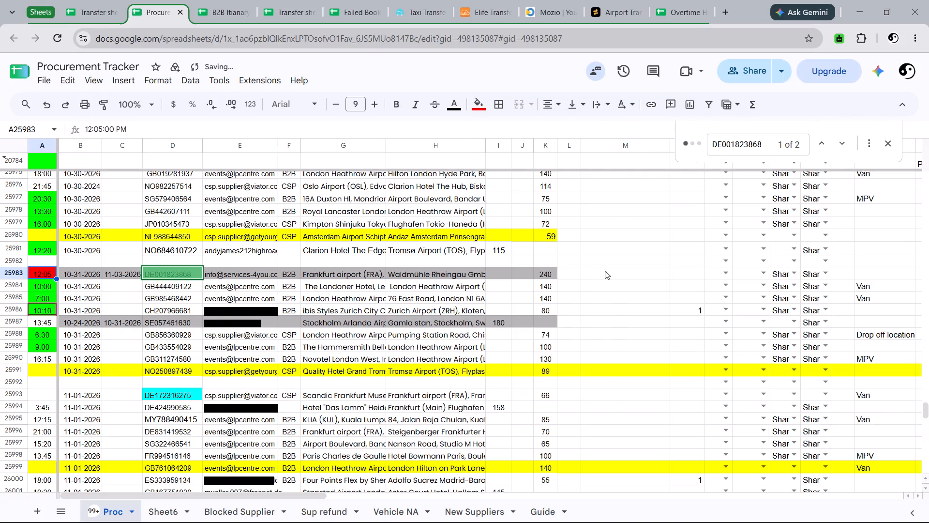
{"action": "left_click", "coordinate": [609, 271]}
{"action": "type", "text": "CNS"}
{"action": "key", "text": "Return"}
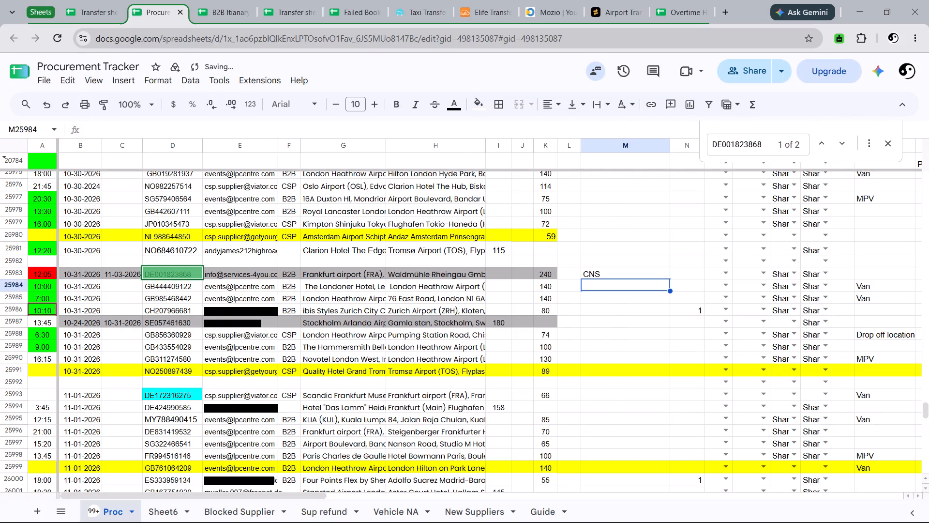
{"action": "key", "text": "alt+Tab"}
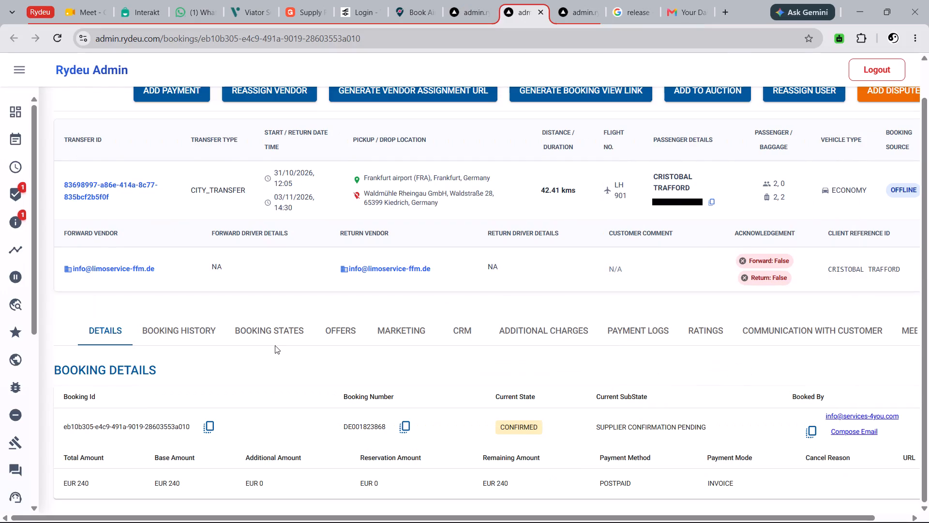
{"action": "left_click", "coordinate": [289, 326]}
{"action": "scroll", "coordinate": [837, 384], "scroll_direction": "down", "scroll_amount": 7}
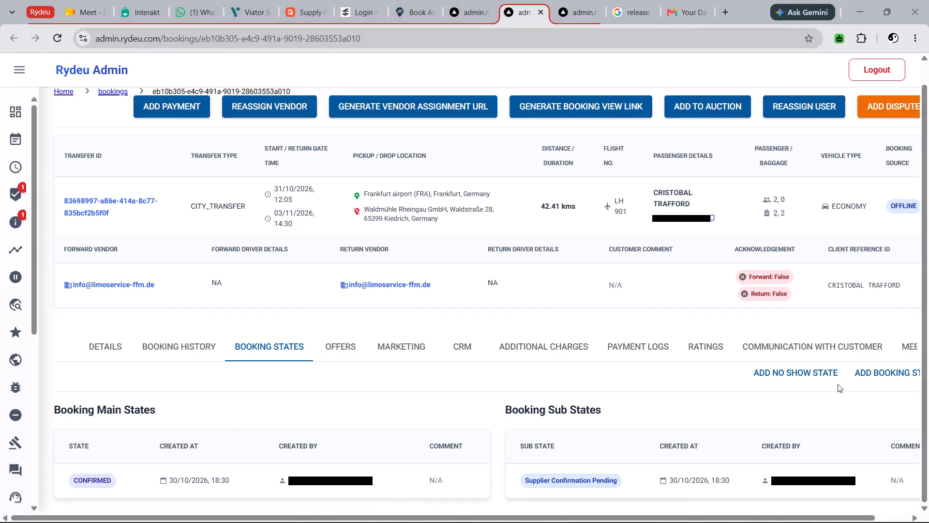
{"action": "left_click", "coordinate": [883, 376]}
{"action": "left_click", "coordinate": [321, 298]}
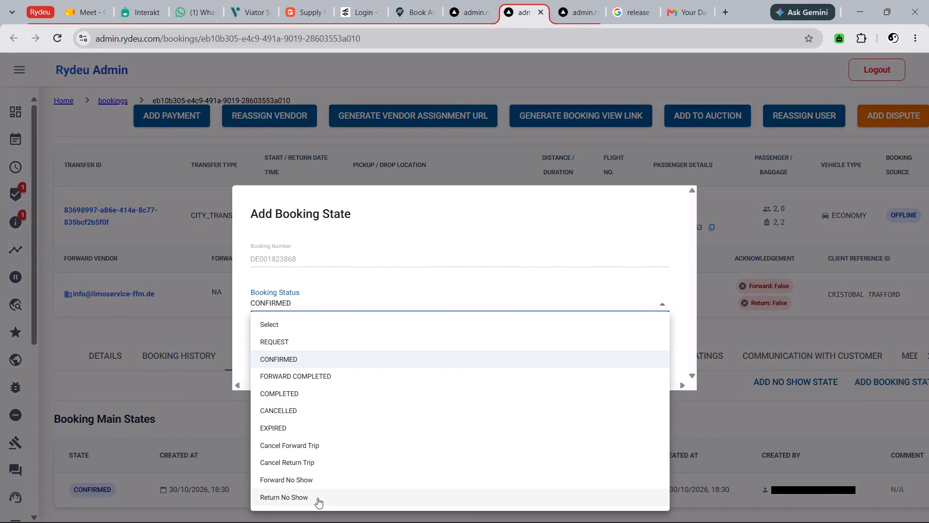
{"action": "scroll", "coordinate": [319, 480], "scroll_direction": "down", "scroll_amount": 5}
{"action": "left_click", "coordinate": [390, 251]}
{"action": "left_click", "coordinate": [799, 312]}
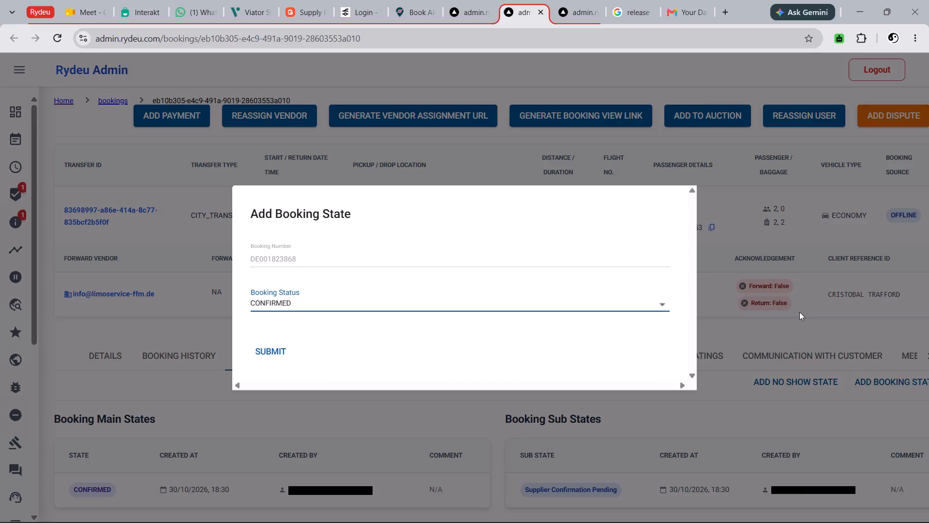
Add a no show state to the booking with trip Forward Trip and type Customer No Show, and submit it.
{"action": "left_click", "coordinate": [795, 382]}
{"action": "left_click", "coordinate": [277, 261]}
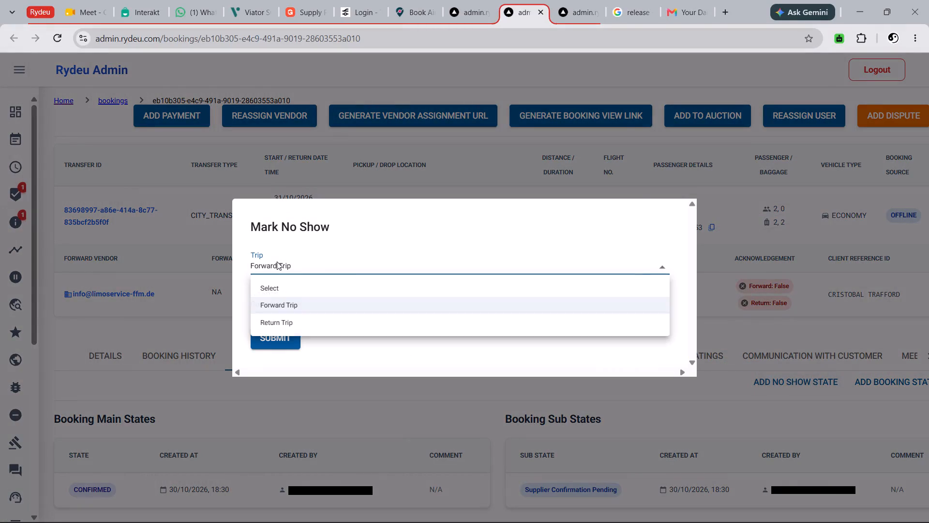
{"action": "left_click", "coordinate": [322, 255]}
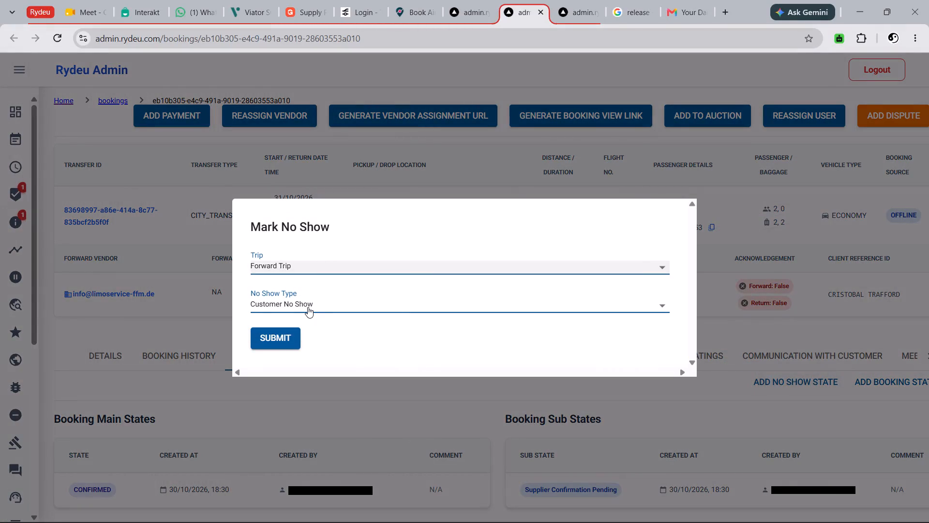
{"action": "left_click", "coordinate": [276, 341]}
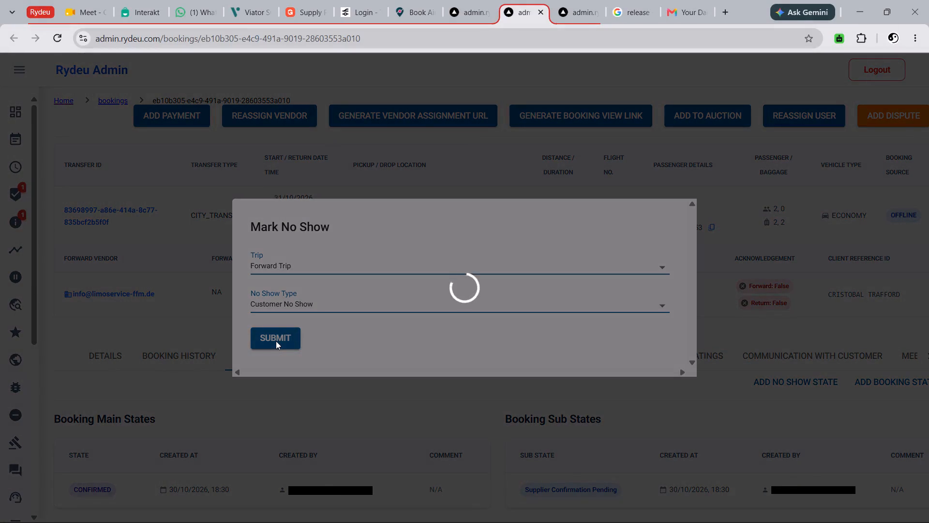
Return to the Pickup Planner, reload the filtered upcoming bookings and check the 31 Oct 2026 trips.
{"action": "left_click", "coordinate": [462, 0]}
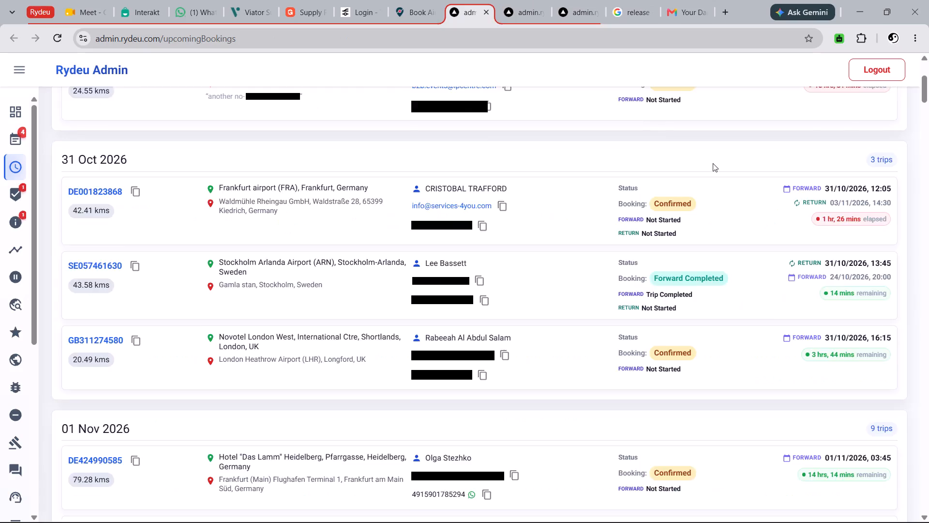
{"action": "scroll", "coordinate": [751, 189], "scroll_direction": "down", "scroll_amount": 1}
{"action": "scroll", "coordinate": [751, 189], "scroll_direction": "up", "scroll_amount": 14}
{"action": "left_click", "coordinate": [826, 190]}
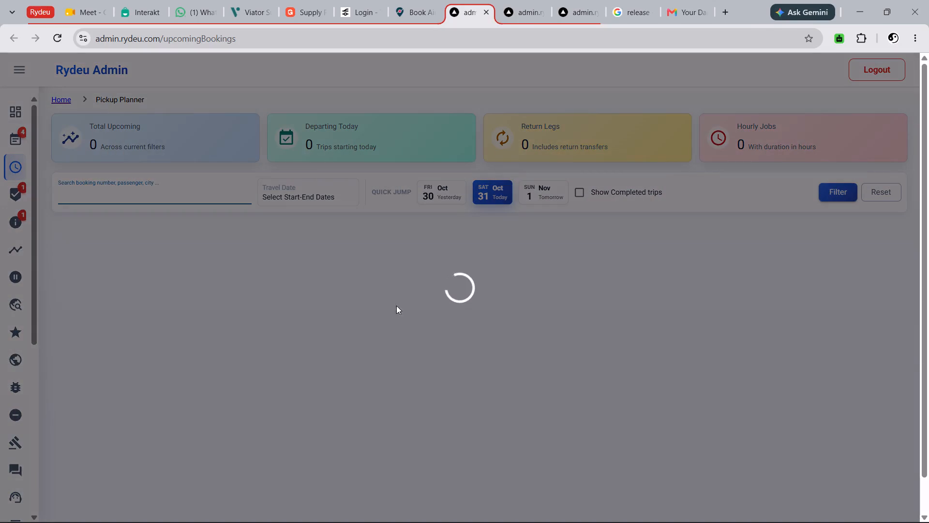
{"action": "scroll", "coordinate": [461, 281], "scroll_direction": "down", "scroll_amount": 6}
{"action": "scroll", "coordinate": [461, 285], "scroll_direction": "up", "scroll_amount": 5}
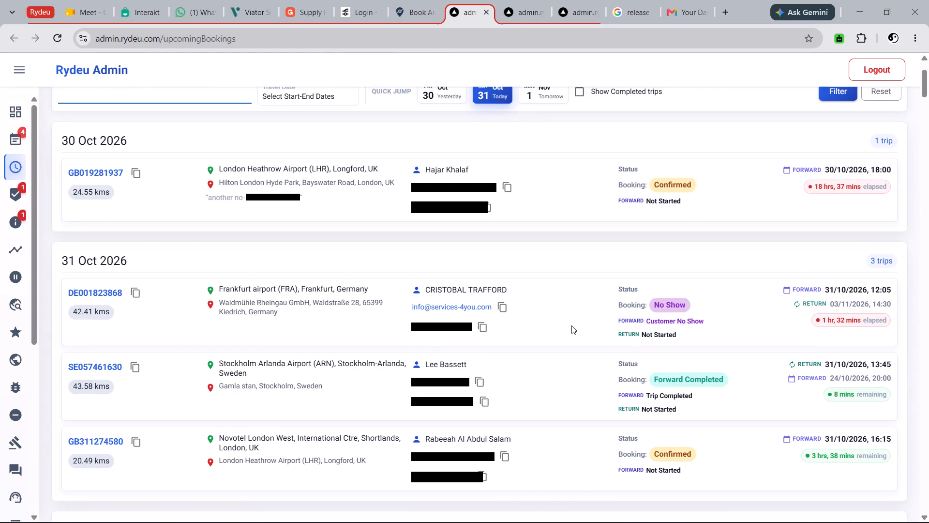
Switch back to the Procurement Tracker spreadsheet.
{"action": "key", "text": "alt+Tab"}
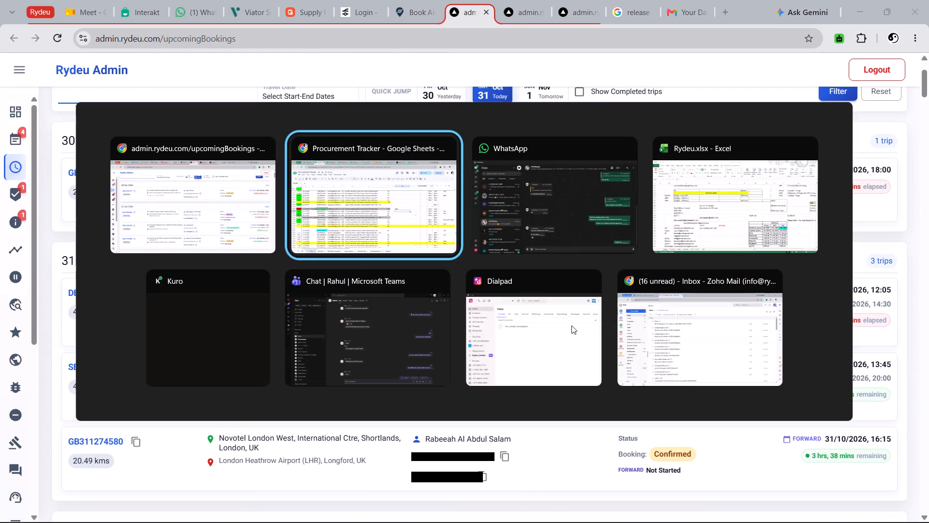
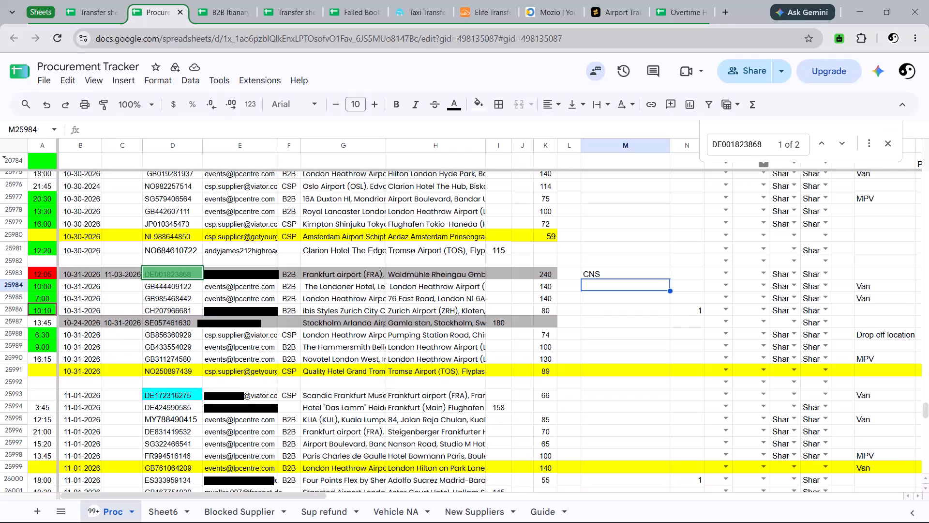
{"action": "left_click", "coordinate": [727, 141]}
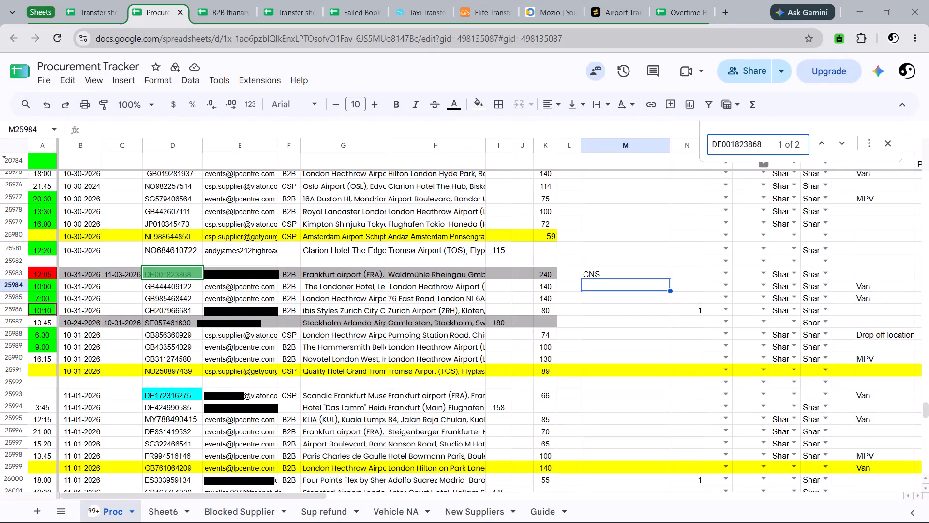
{"action": "key", "text": "ctrl+a"}
{"action": "key", "text": "ctrl+x"}
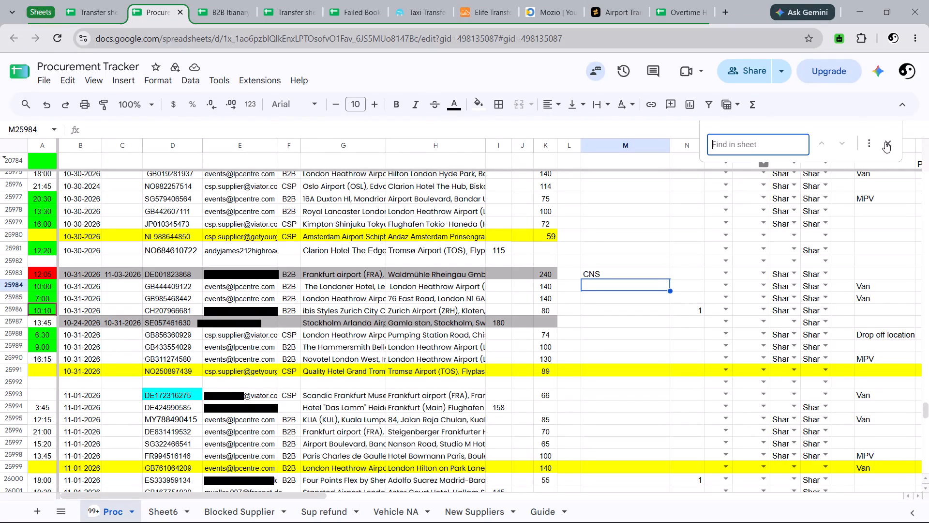
{"action": "left_click", "coordinate": [885, 142]}
{"action": "key", "text": "ctrl+f"}
{"action": "key", "text": "ctrl+v"}
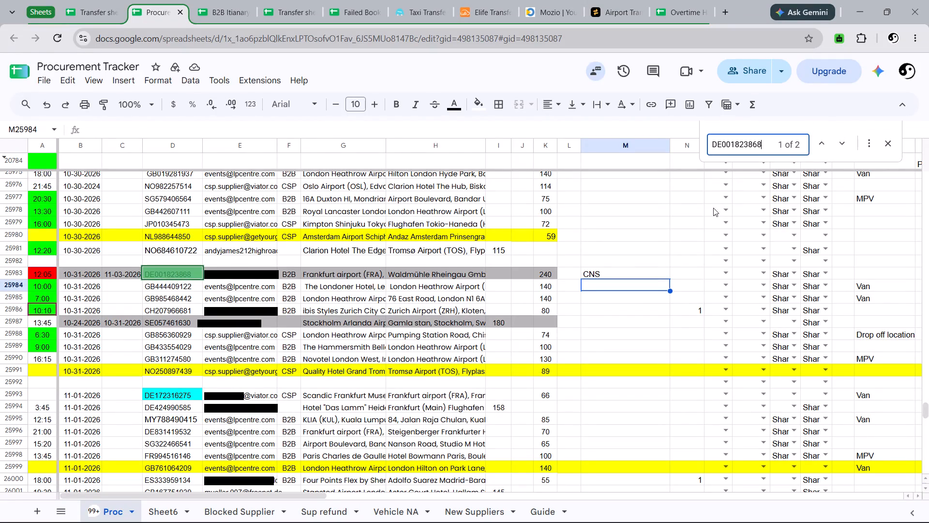
{"action": "left_click", "coordinate": [837, 142]}
{"action": "scroll", "coordinate": [371, 369], "scroll_direction": "down", "scroll_amount": 2}
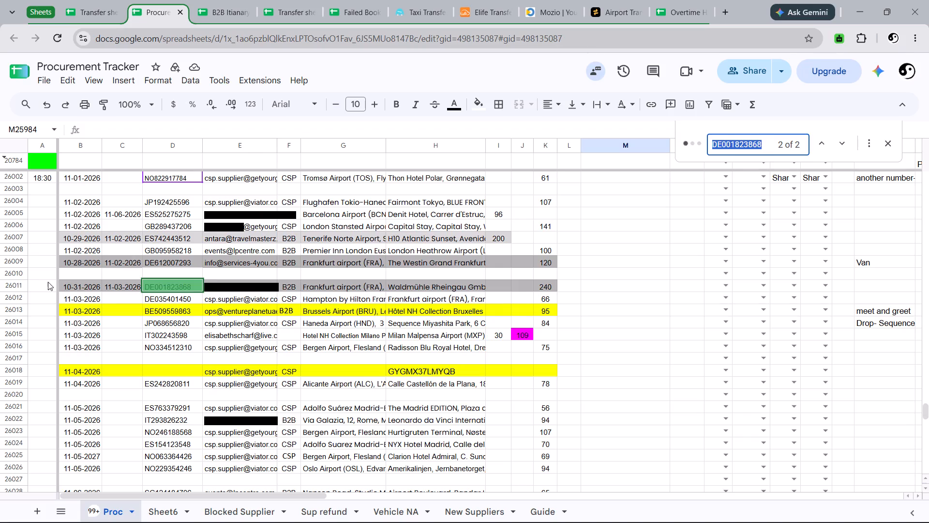
{"action": "left_click", "coordinate": [46, 282]}
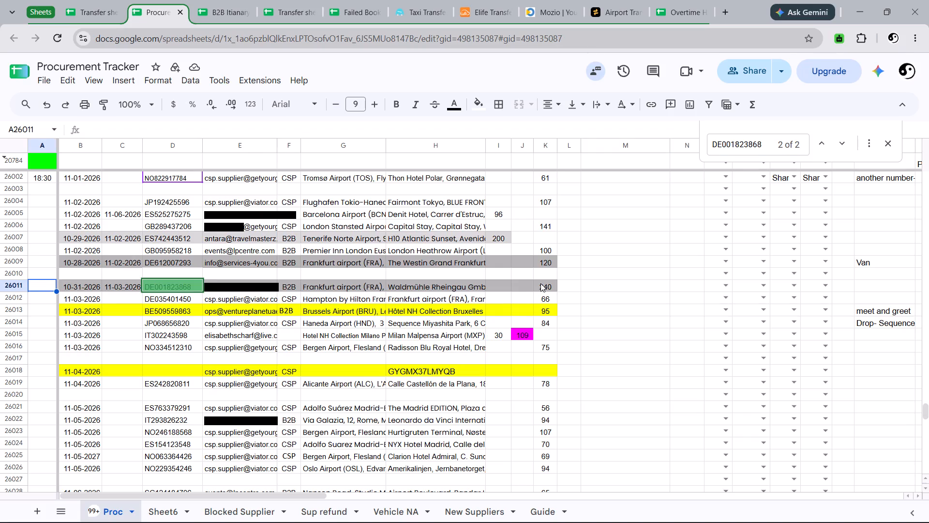
{"action": "left_click", "coordinate": [617, 283]}
{"action": "type", "text": "kindly recheck"}
{"action": "key", "text": "space"}
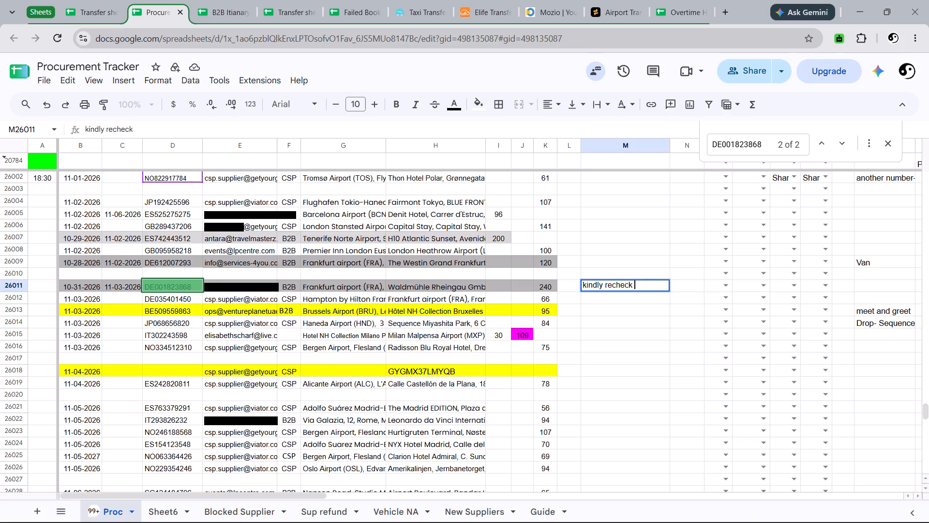
{"action": "type", "text": "guest contact,"}
{"action": "key", "text": "space"}
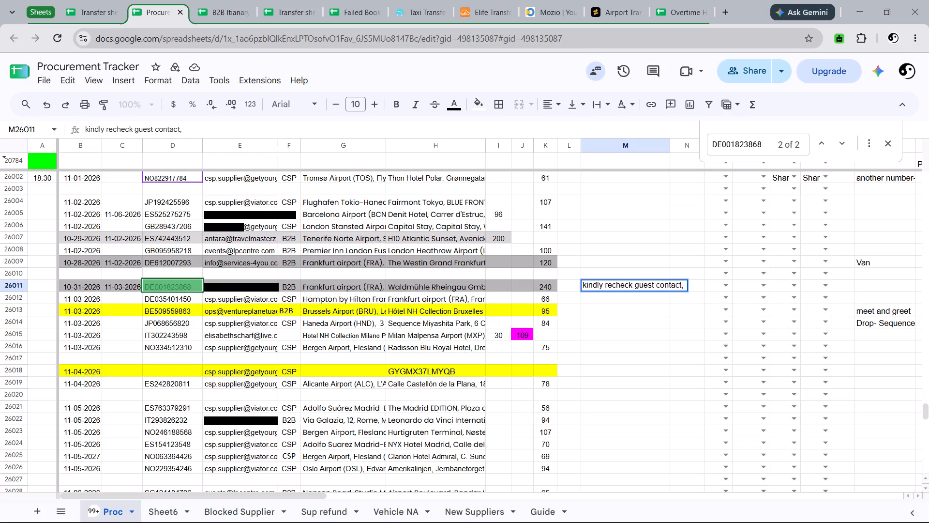
{"action": "type", "text": "as arr"}
{"action": "type", "text": "ival"}
{"action": "key", "text": "space"}
{"action": "type", "text": "transfer was CNS"}
{"action": "key", "text": "Return"}
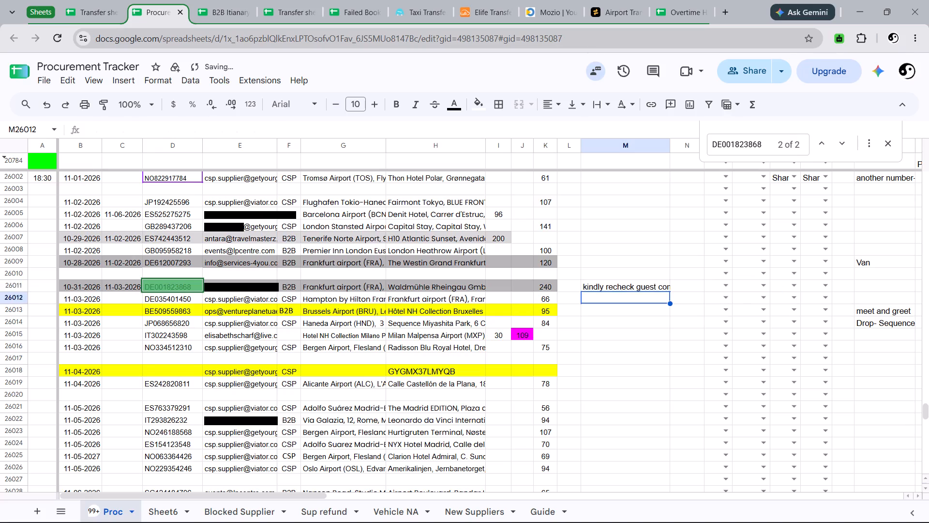
{"action": "key", "text": "Up"}
{"action": "key", "text": "Left"}
{"action": "key", "text": "Left"}
{"action": "key", "text": "Left"}
{"action": "key", "text": "Left"}
{"action": "key", "text": "Left"}
{"action": "key", "text": "Left"}
{"action": "key", "text": "Left"}
{"action": "key", "text": "Left"}
{"action": "key", "text": "Left"}
{"action": "key", "text": "Left"}
{"action": "key", "text": "Left"}
{"action": "key", "text": "Left"}
{"action": "key", "text": "Left"}
{"action": "key", "text": "Left"}
{"action": "key", "text": "Left"}
{"action": "key", "text": "Left"}
{"action": "key", "text": "Left"}
{"action": "key", "text": "Left"}
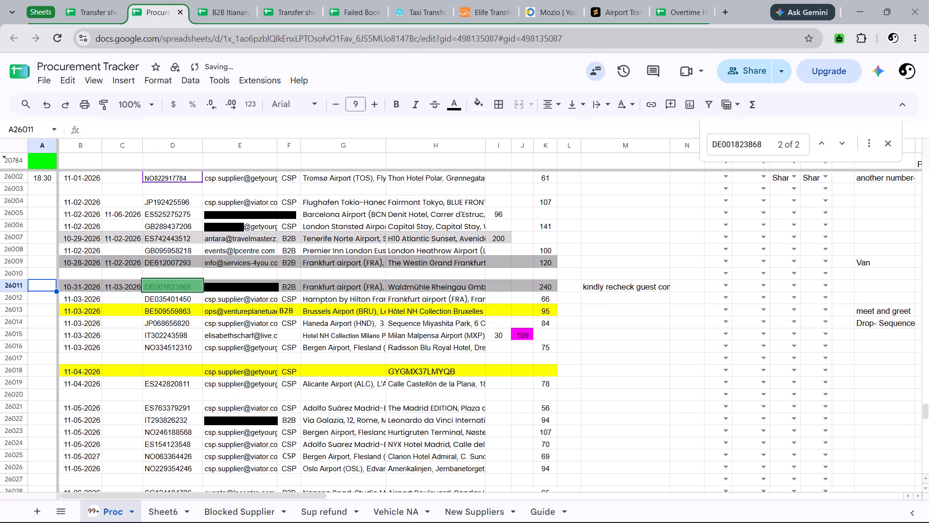
{"action": "left_click", "coordinate": [822, 145]}
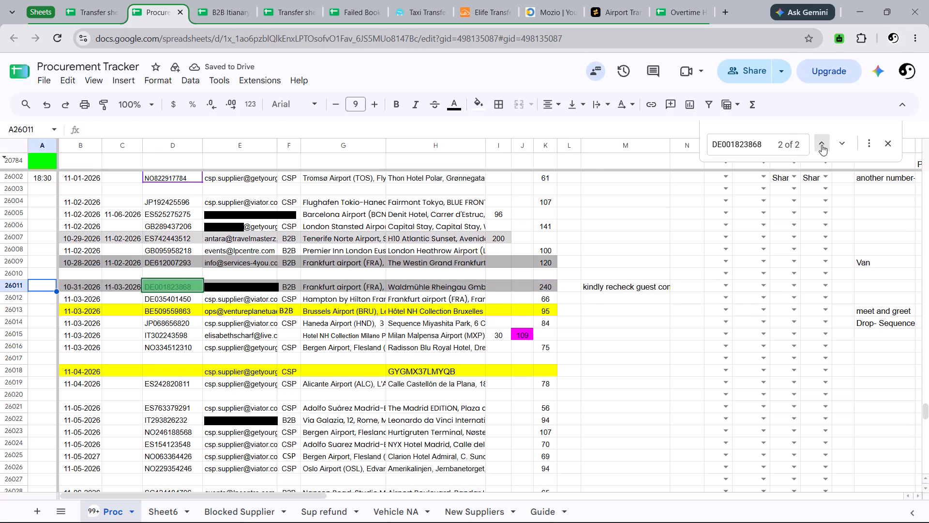
{"action": "left_click", "coordinate": [886, 139]}
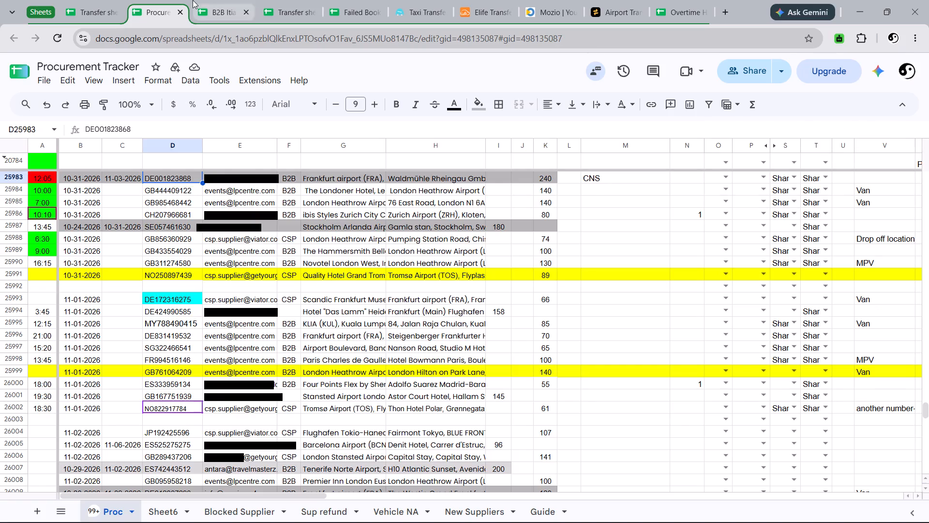
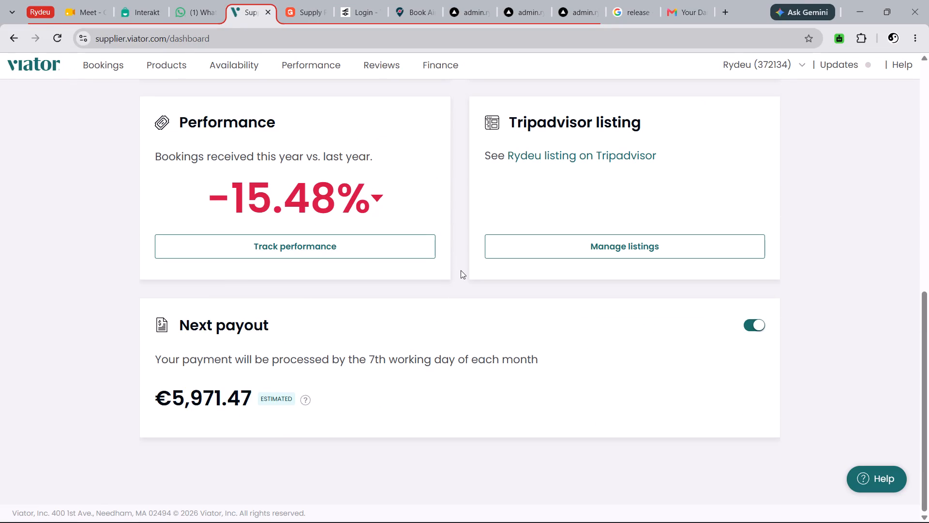
Open the bookings list in the Viator supplier center and examine its newest bookings, also checking the GetYourGuide bookings page.
{"action": "scroll", "coordinate": [461, 270], "scroll_direction": "down", "scroll_amount": 1, "text": "alt"}
{"action": "scroll", "coordinate": [461, 270], "scroll_direction": "up", "scroll_amount": 8, "text": "alt"}
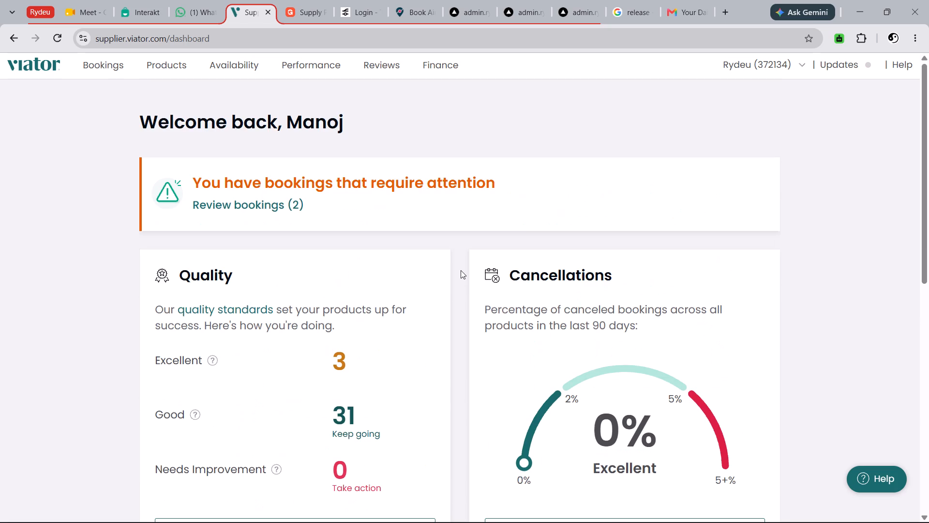
{"action": "scroll", "coordinate": [461, 270], "scroll_direction": "up", "scroll_amount": 2, "text": "alt"}
{"action": "left_click", "coordinate": [90, 66], "text": "alt"}
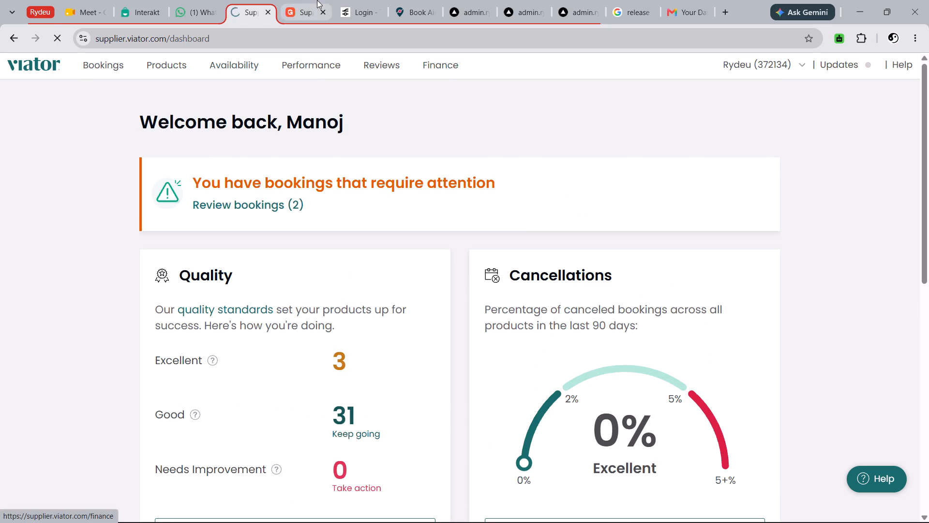
{"action": "left_click", "coordinate": [310, 0], "text": "alt"}
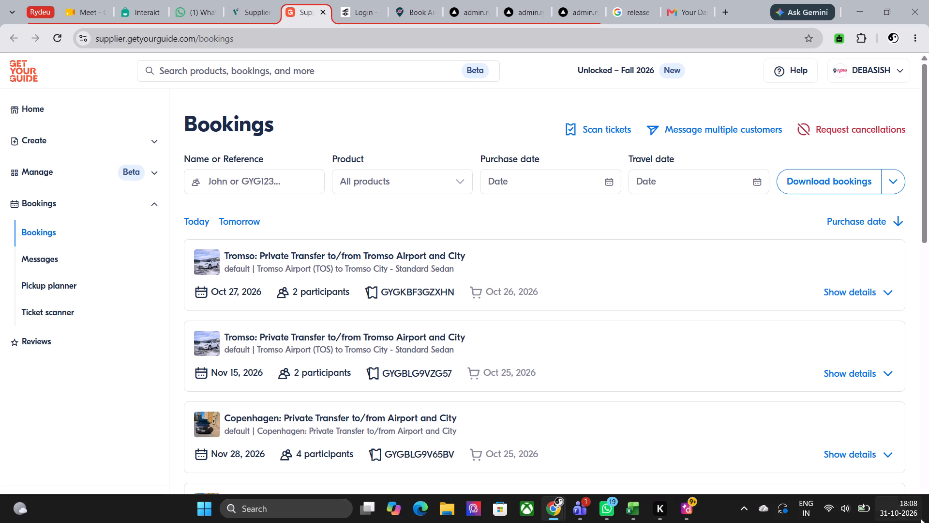
{"action": "left_click", "coordinate": [258, 0], "text": "alt"}
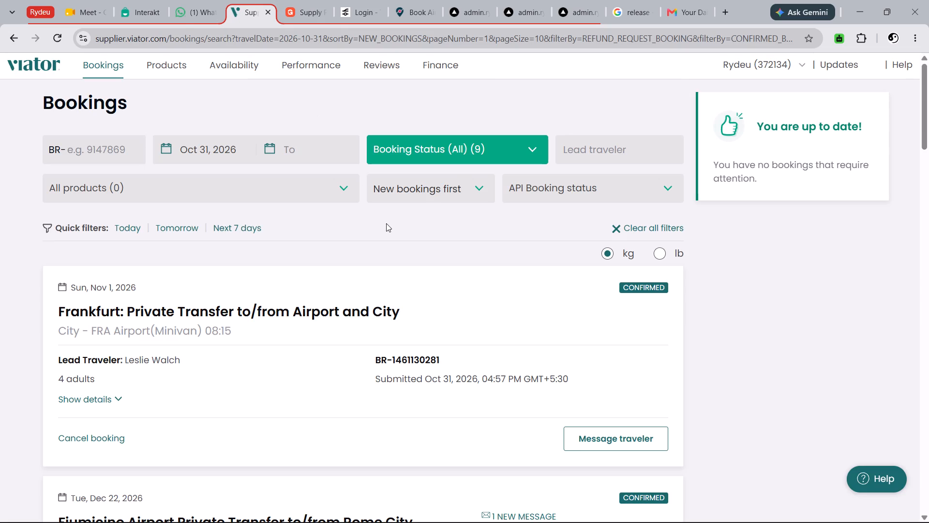
{"action": "scroll", "coordinate": [352, 285], "scroll_direction": "down", "scroll_amount": 2, "text": "alt"}
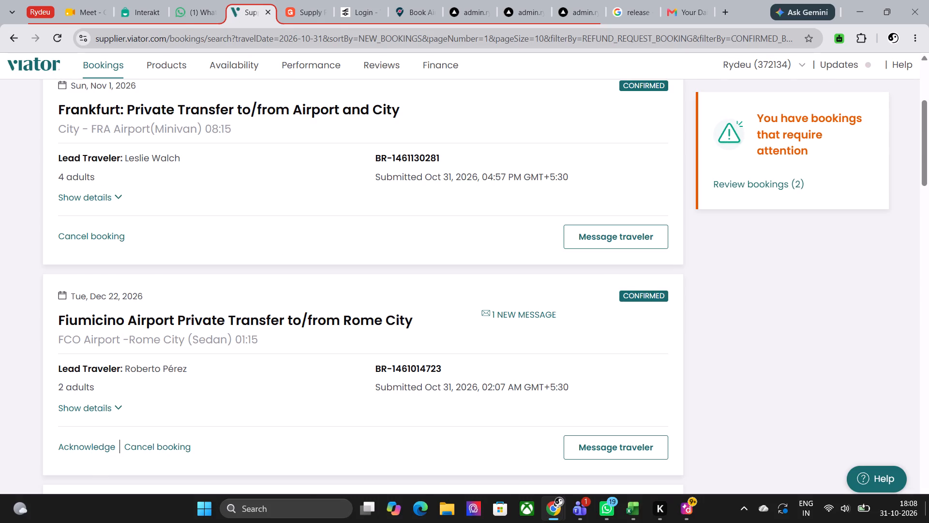
{"action": "scroll", "coordinate": [199, 270], "scroll_direction": "down", "scroll_amount": 1, "text": "alt"}
{"action": "scroll", "coordinate": [199, 270], "scroll_direction": "up", "scroll_amount": 5, "text": "alt"}
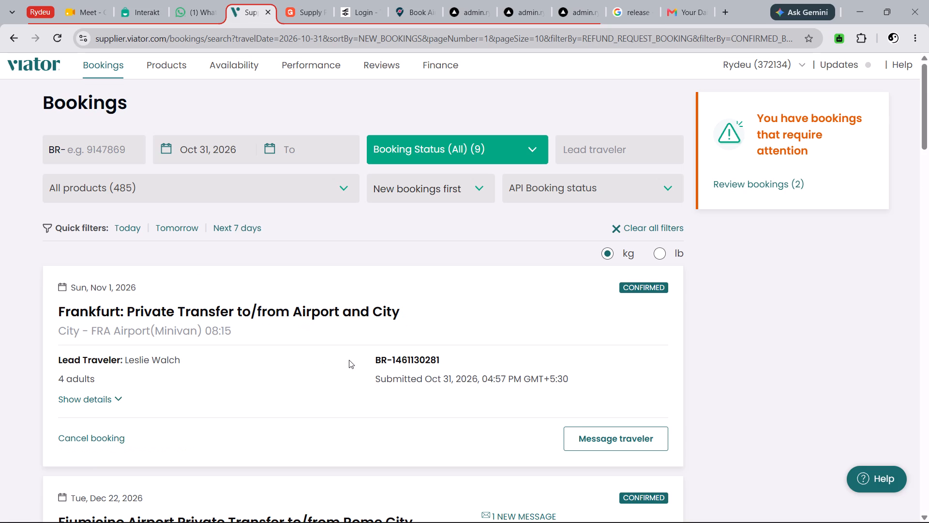
Switch to the Procurement Tracker spreadsheet and check the 11-01-2026 transfers around blank row 25992 against the Viator bookings.
{"action": "key", "text": "alt+Tab"}
{"action": "key", "text": "alt+Tab"}
{"action": "key", "text": "alt+Tab"}
{"action": "key", "text": "alt+Tab"}
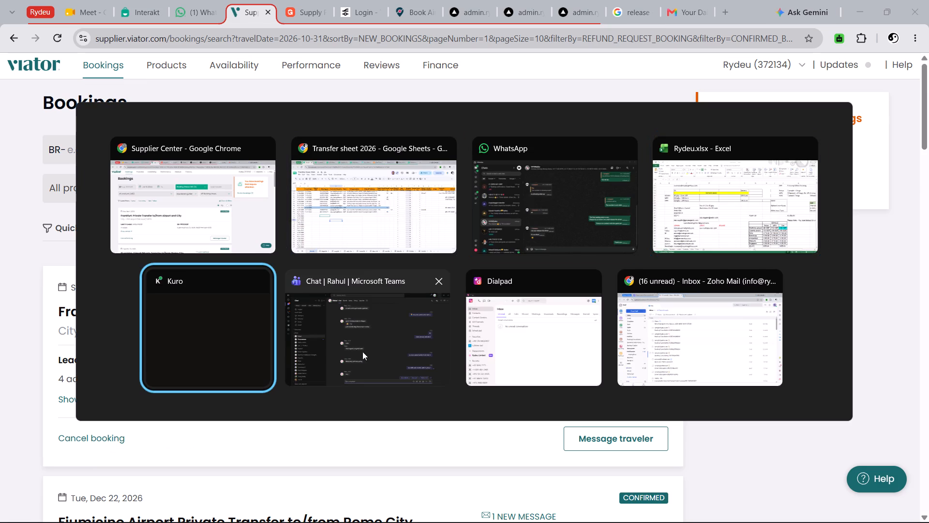
{"action": "left_click", "coordinate": [374, 234], "text": "alt"}
{"action": "left_click", "coordinate": [142, 0]}
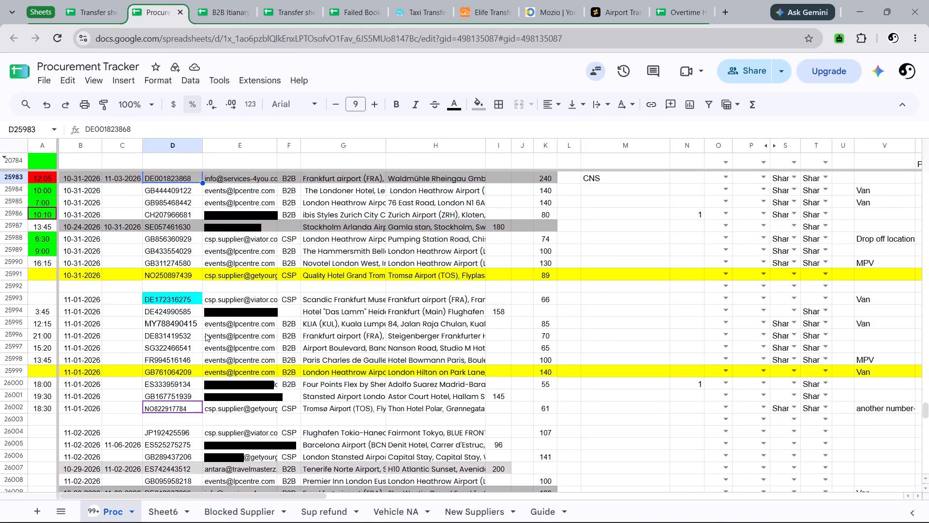
{"action": "left_click", "coordinate": [239, 288]}
{"action": "key", "text": "alt+Tab"}
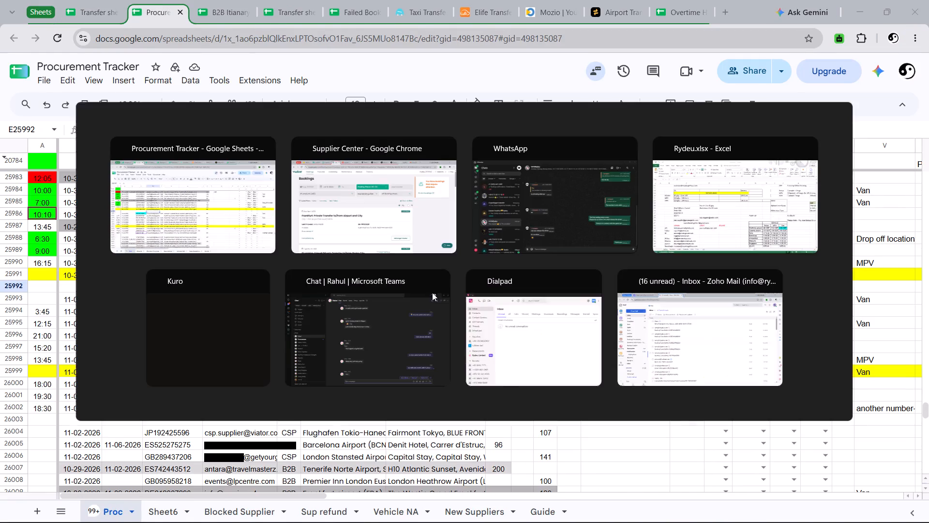
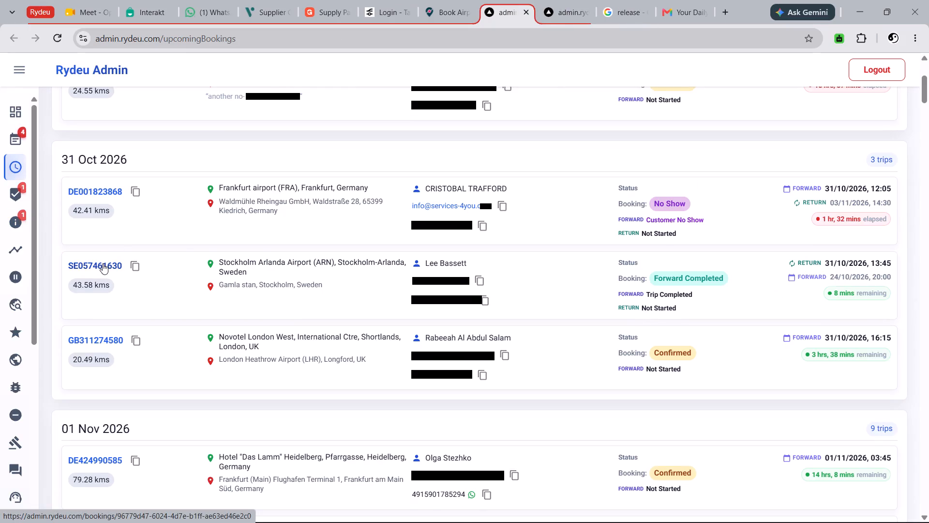
Refresh the Pickup Planner with the current filter and check the statuses and pickup times of the 31 Oct 2026 trips.
{"action": "scroll", "coordinate": [770, 227], "scroll_direction": "up", "scroll_amount": 6}
{"action": "left_click", "coordinate": [824, 192]}
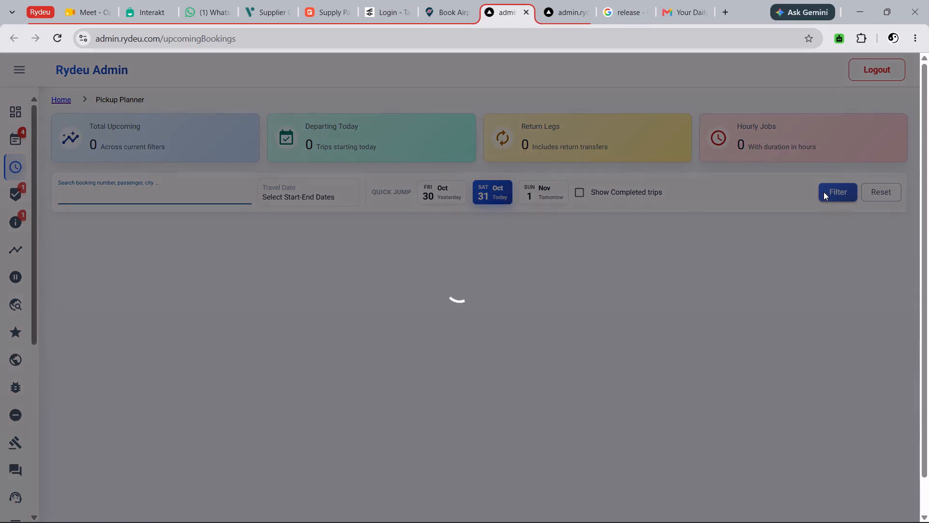
{"action": "scroll", "coordinate": [508, 318], "scroll_direction": "down", "scroll_amount": 3}
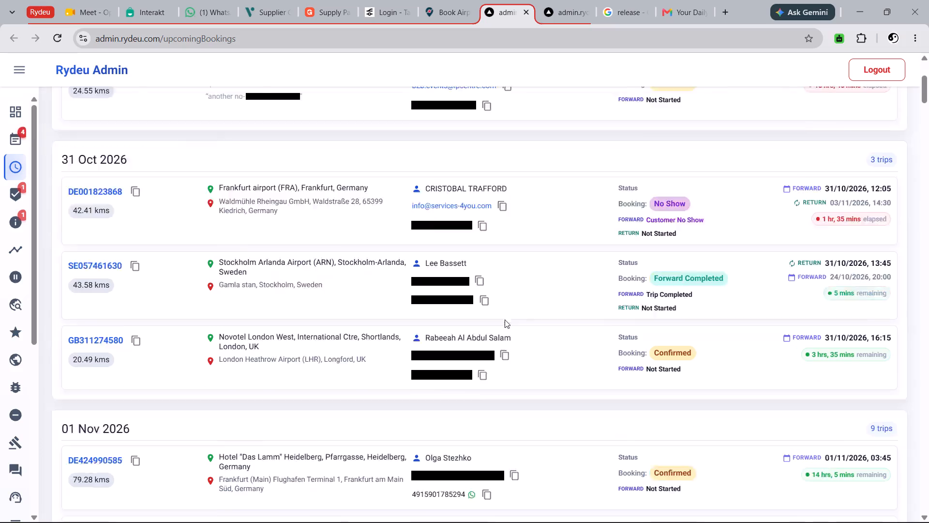
{"action": "scroll", "coordinate": [494, 305], "scroll_direction": "up", "scroll_amount": 1}
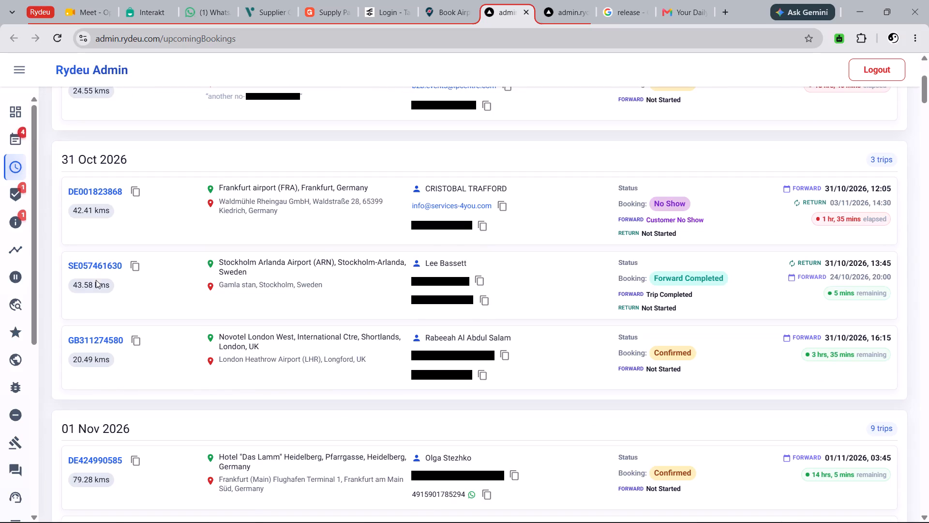
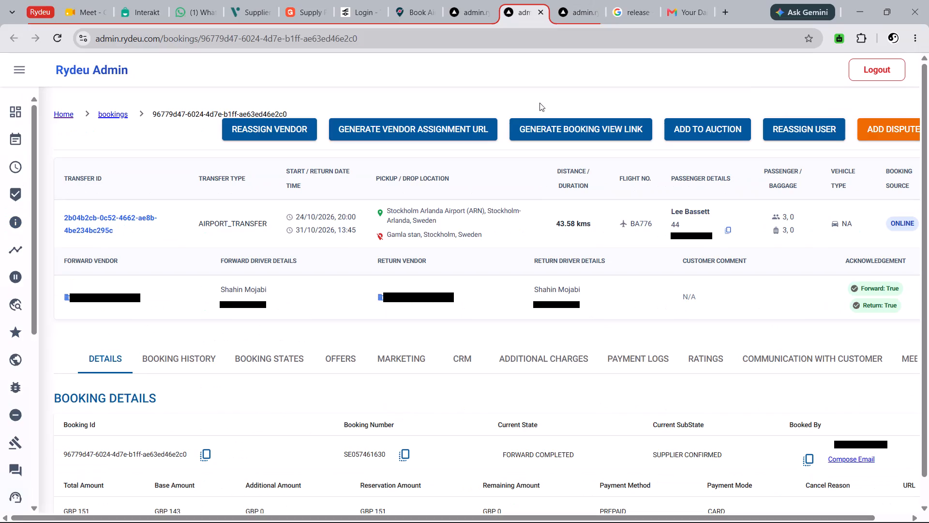
{"action": "scroll", "coordinate": [464, 332], "scroll_direction": "down", "scroll_amount": 6}
{"action": "left_click", "coordinate": [405, 434]}
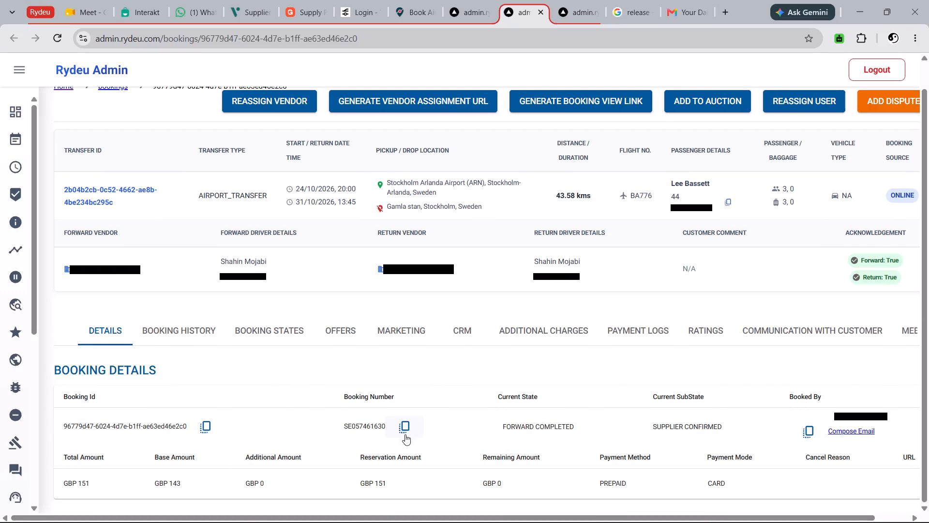
{"action": "key", "text": "alt+Tab"}
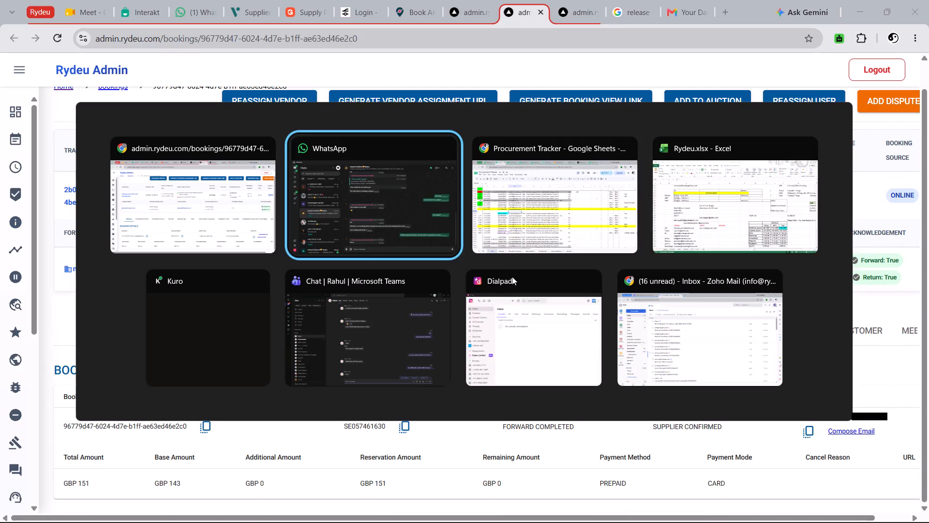
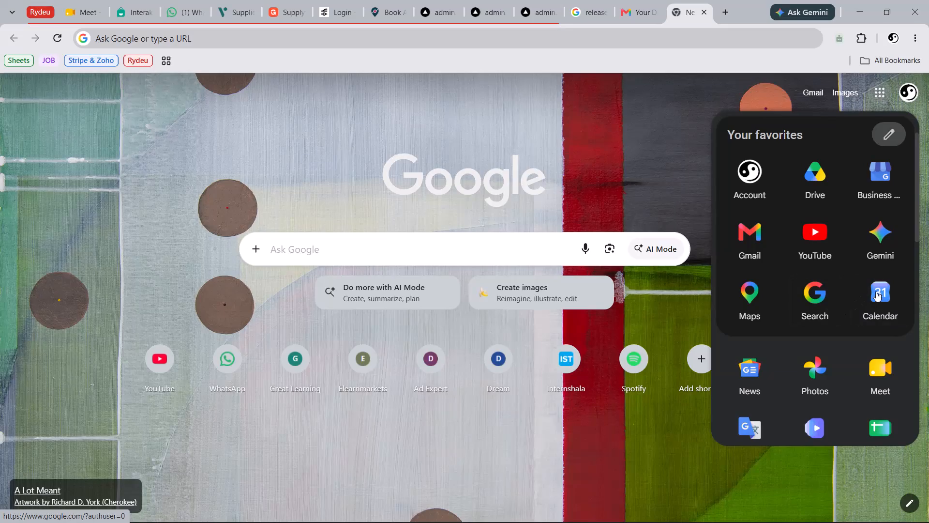
Open Google Calendar and view the day schedule for October 27, 2026.
{"action": "left_click", "coordinate": [889, 291]}
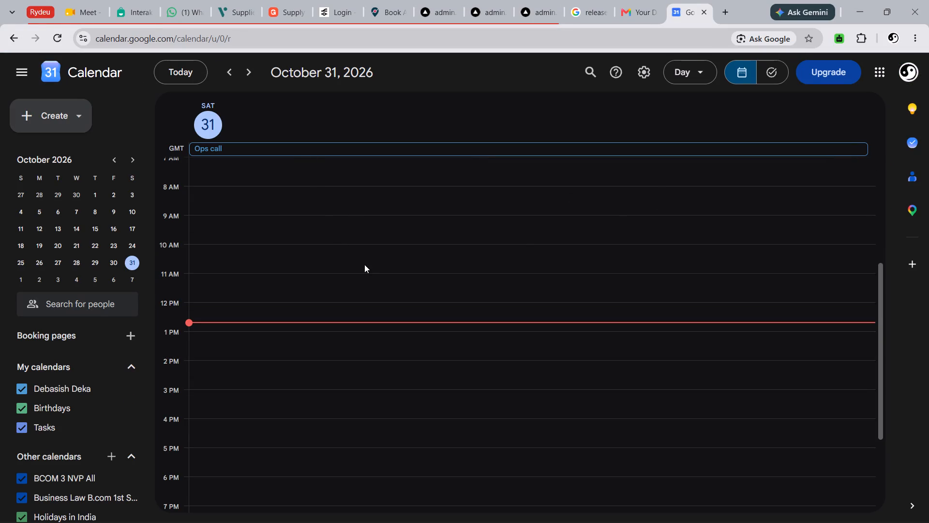
{"action": "left_click", "coordinate": [57, 265]}
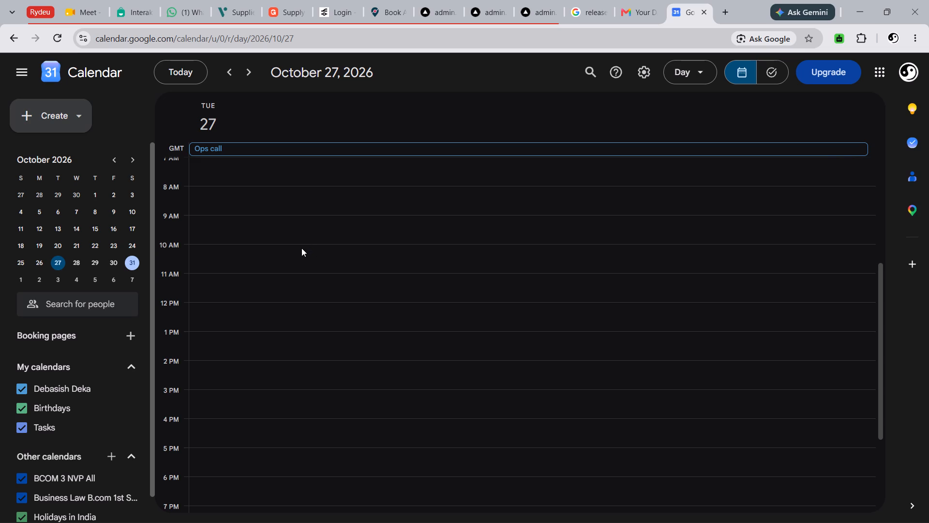
{"action": "left_click", "coordinate": [73, 265]}
{"action": "left_click", "coordinate": [60, 263]}
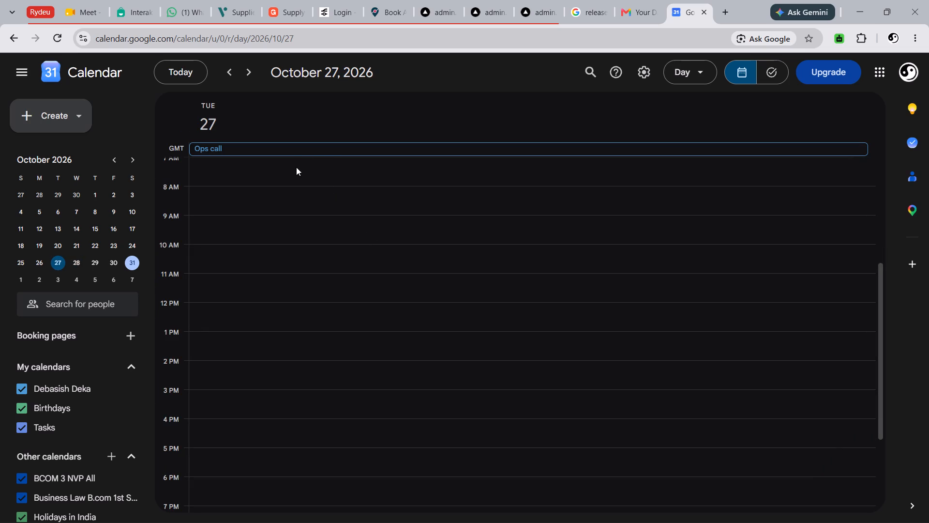
{"action": "key", "text": "alt+Tab"}
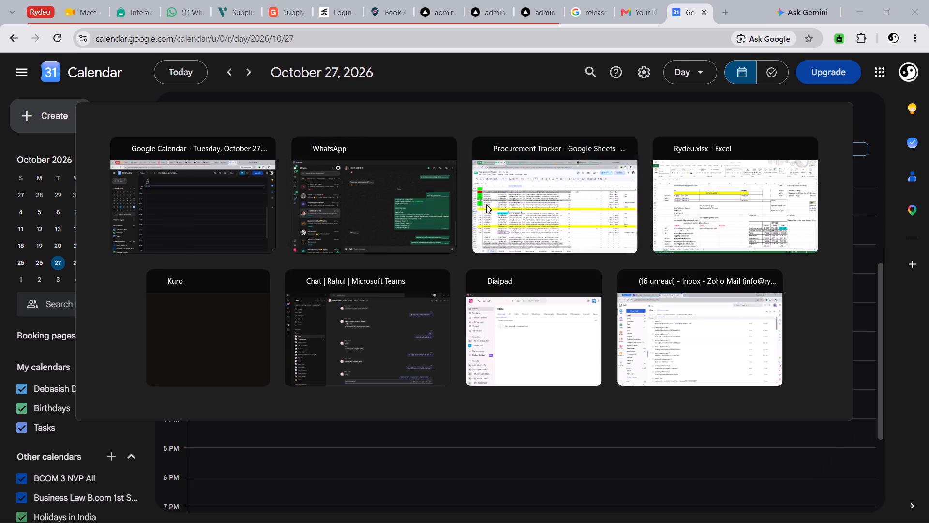
{"action": "key", "text": "alt+Tab"}
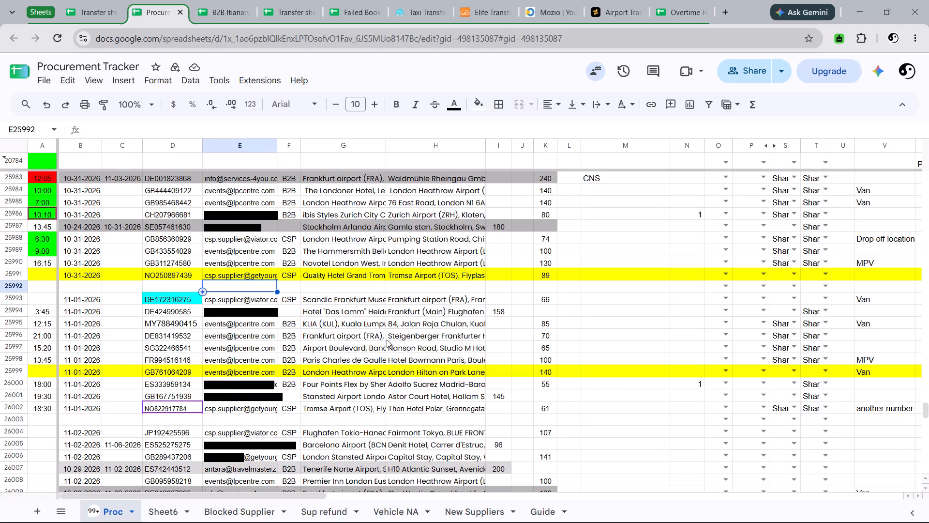
{"action": "scroll", "coordinate": [562, 320], "scroll_direction": "down", "scroll_amount": 2}
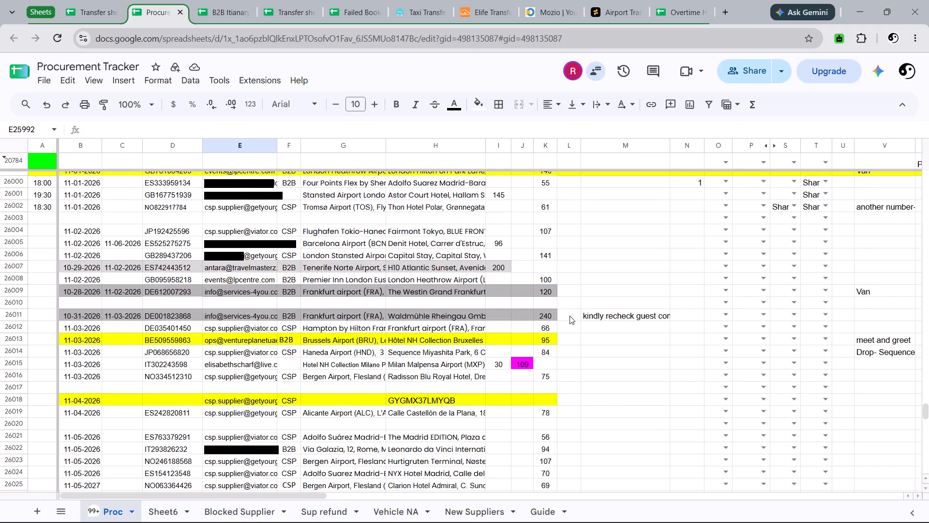
{"action": "left_click", "coordinate": [590, 319]}
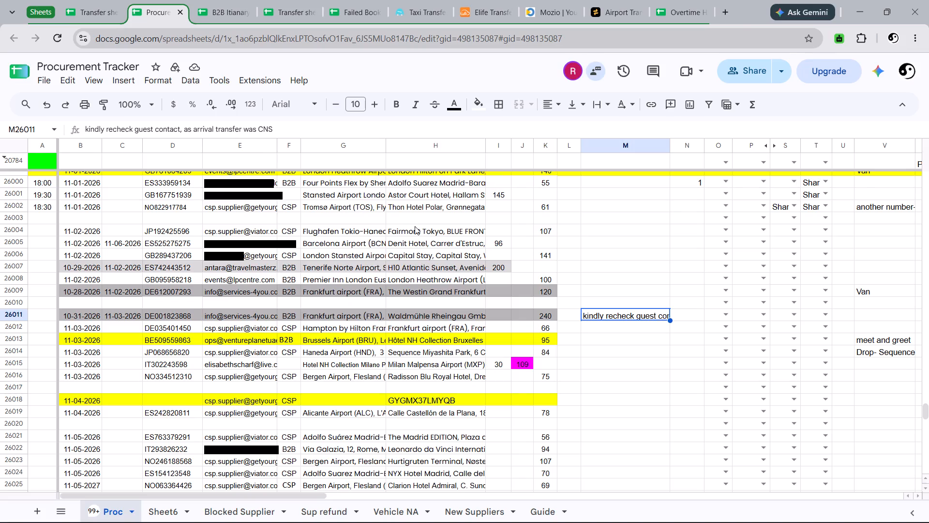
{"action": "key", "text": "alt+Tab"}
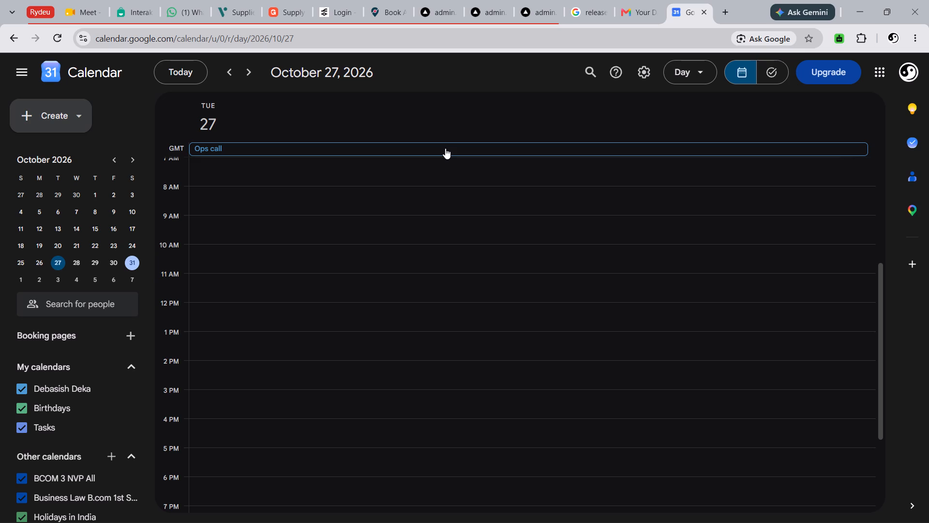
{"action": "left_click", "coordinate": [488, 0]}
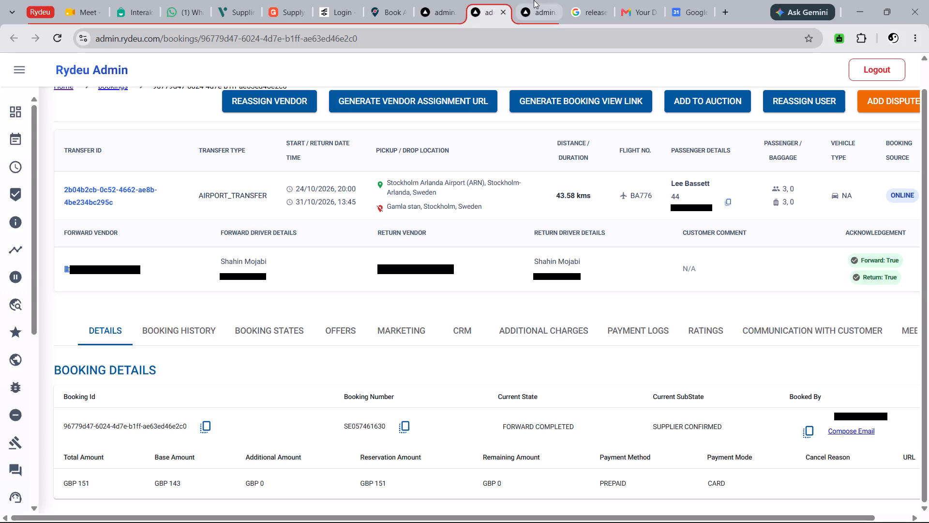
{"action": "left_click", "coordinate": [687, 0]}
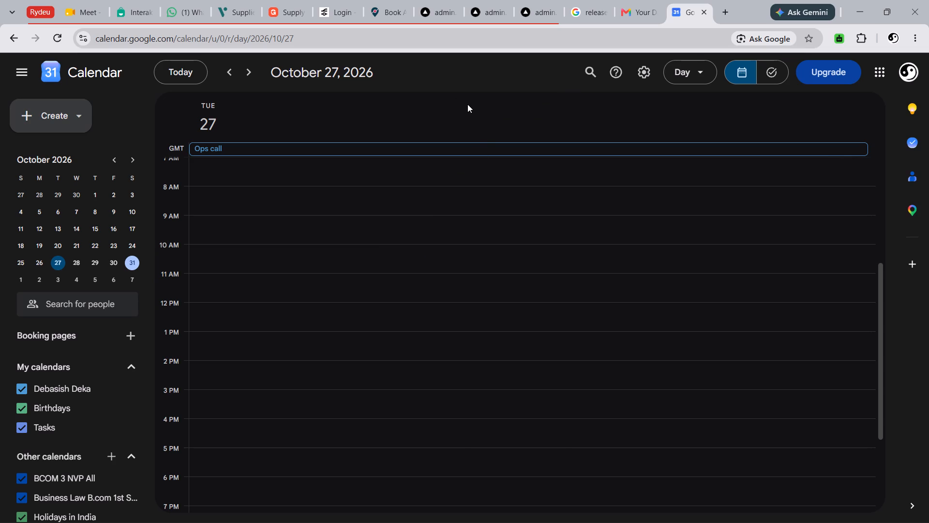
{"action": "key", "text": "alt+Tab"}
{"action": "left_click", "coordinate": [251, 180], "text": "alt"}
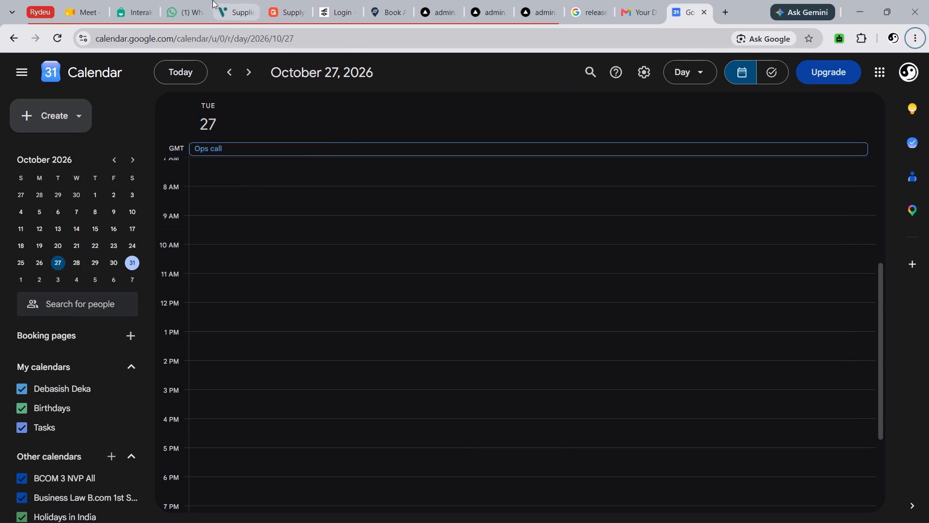